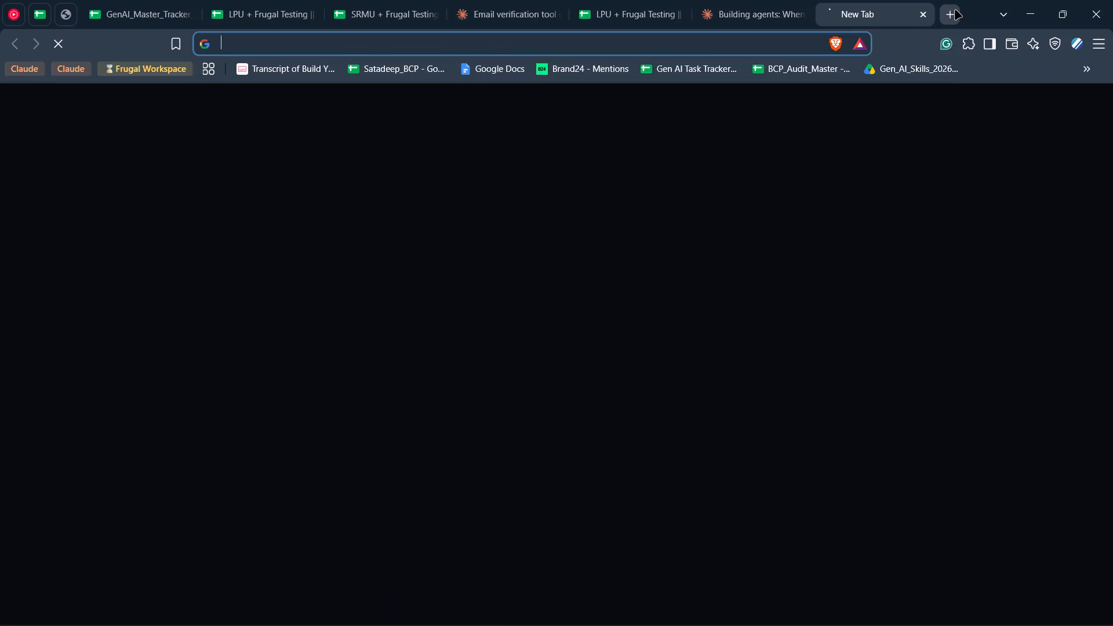
Open the copied link to the Vishnu Institute of Technology + Frugal Testing hiring spreadsheet in the new tab.
key(ctrl+v)
key(Return)
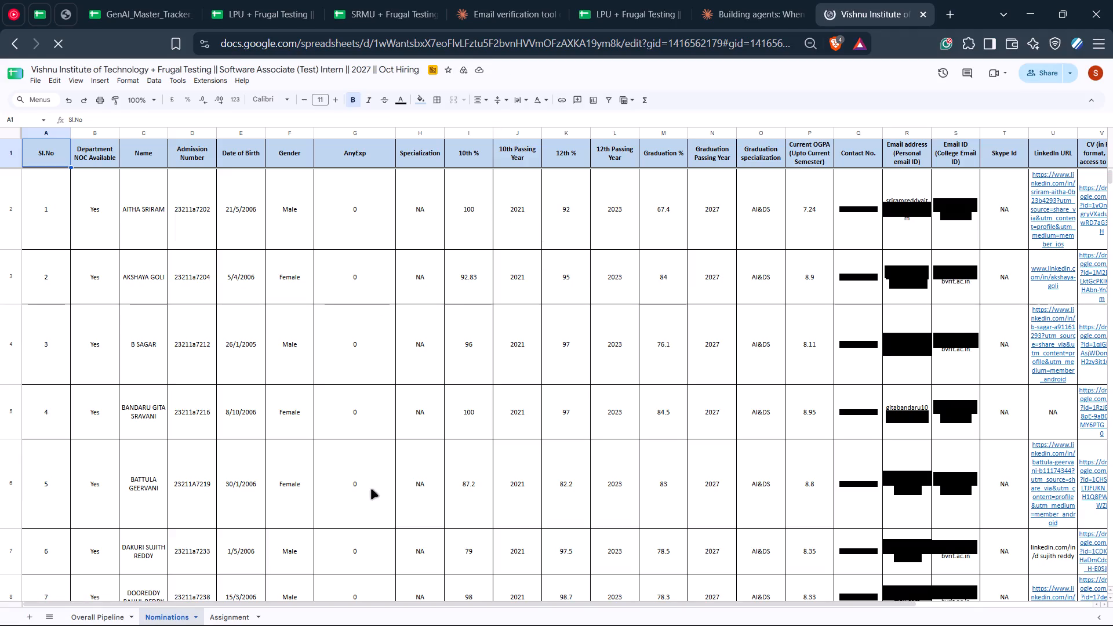
Look through the candidate rows of the Nominations sheet, from the first entry down to the later IT candidates.
scroll(473, 406, down, 13)
scroll(341, 421, down, 3)
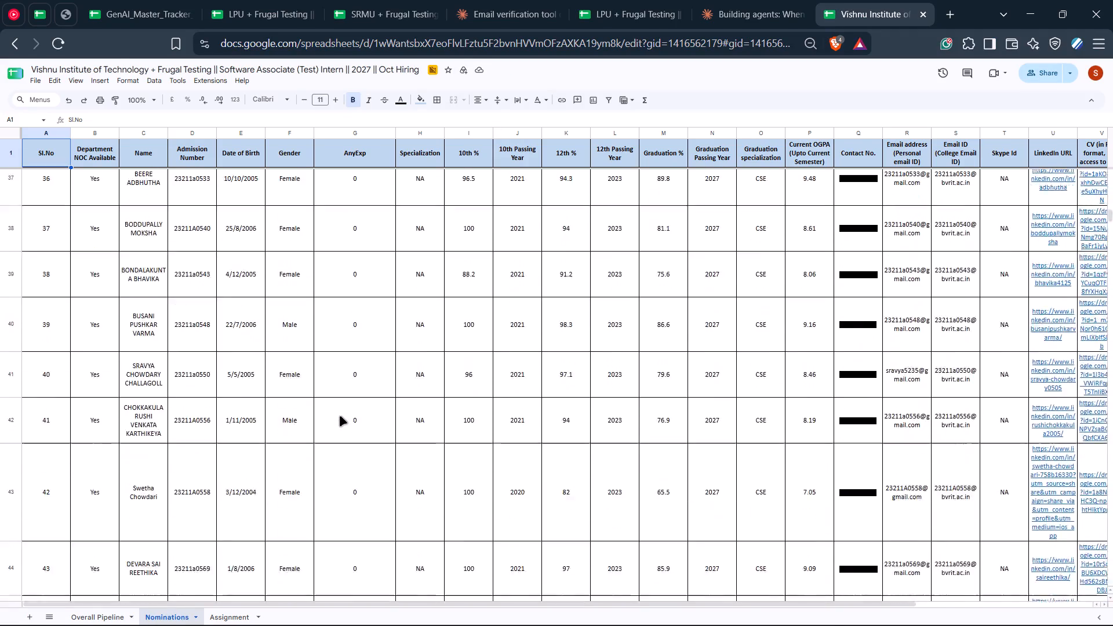
scroll(340, 416, down, 16)
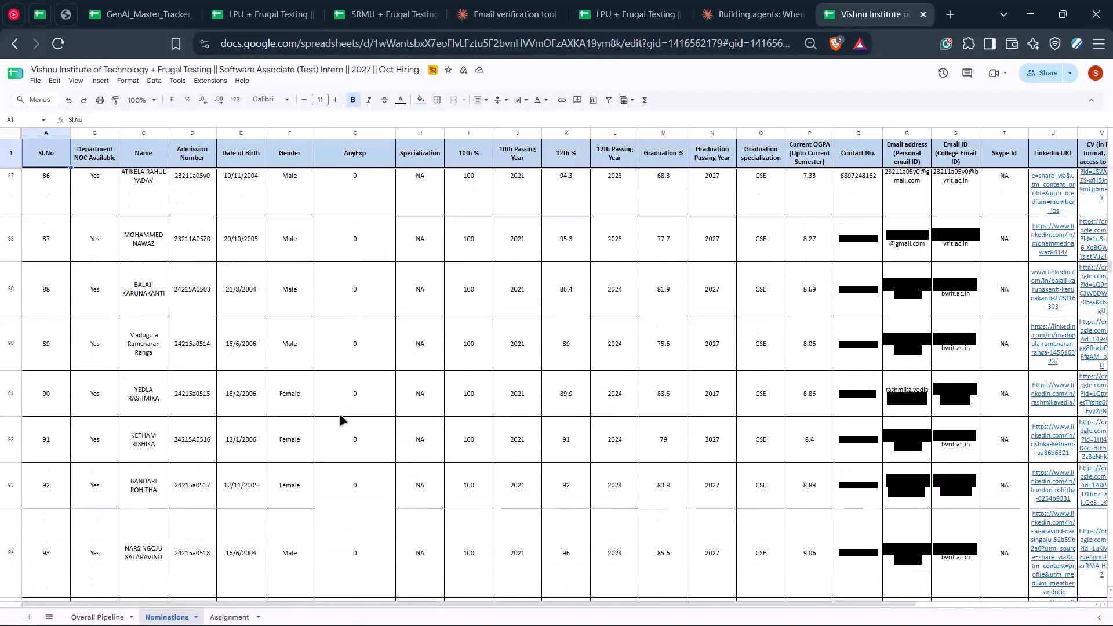
scroll(340, 416, down, 6)
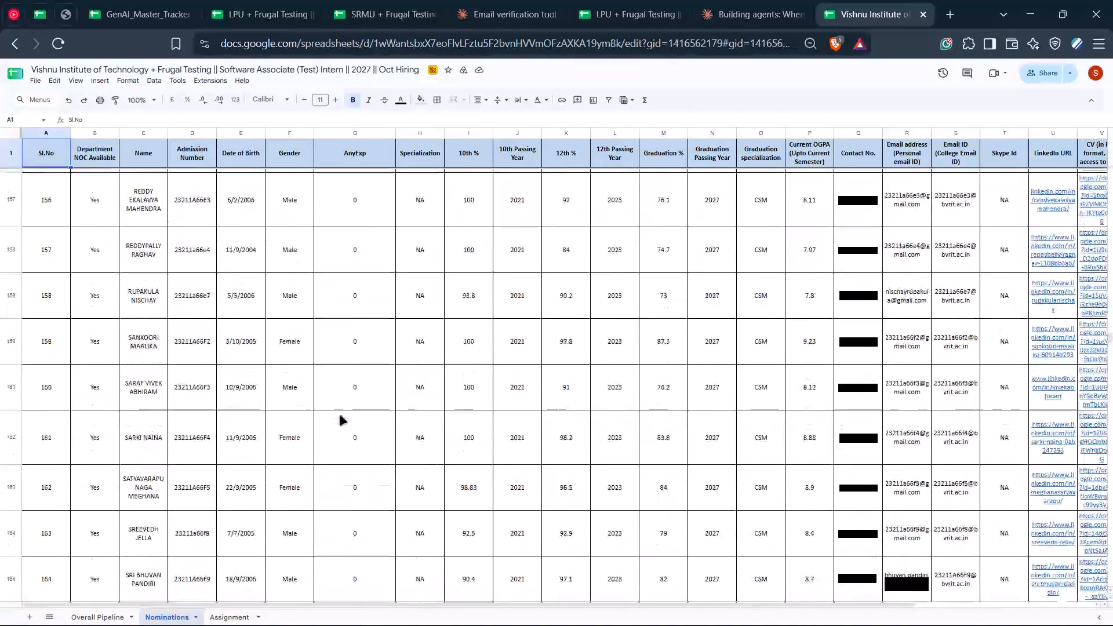
scroll(340, 416, down, 15)
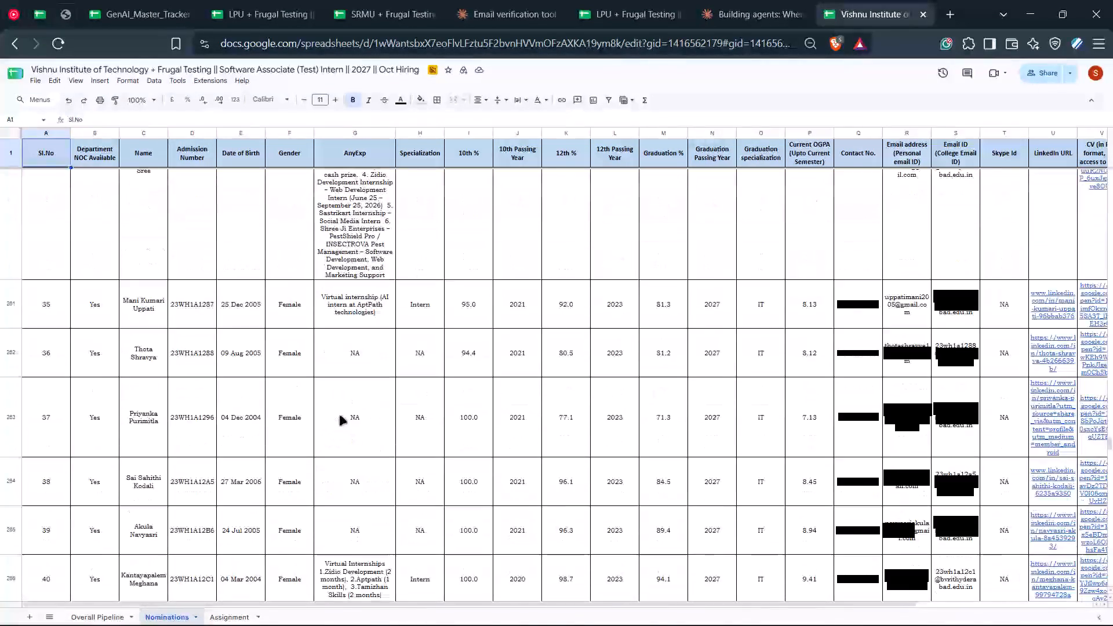
scroll(340, 416, down, 5)
Examine the long internship entry in the AnyExp column at row 260 of the Nominations sheet.
scroll(340, 416, up, 10)
scroll(340, 416, down, 5)
scroll(340, 416, up, 2)
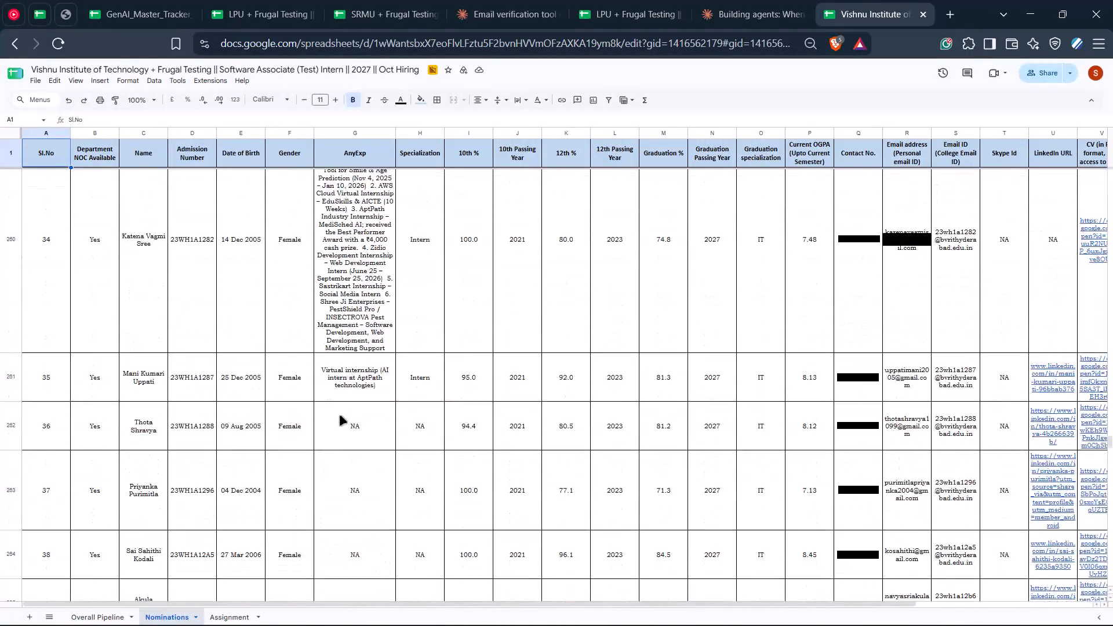
scroll(340, 416, up, 2)
scroll(360, 345, up, 1)
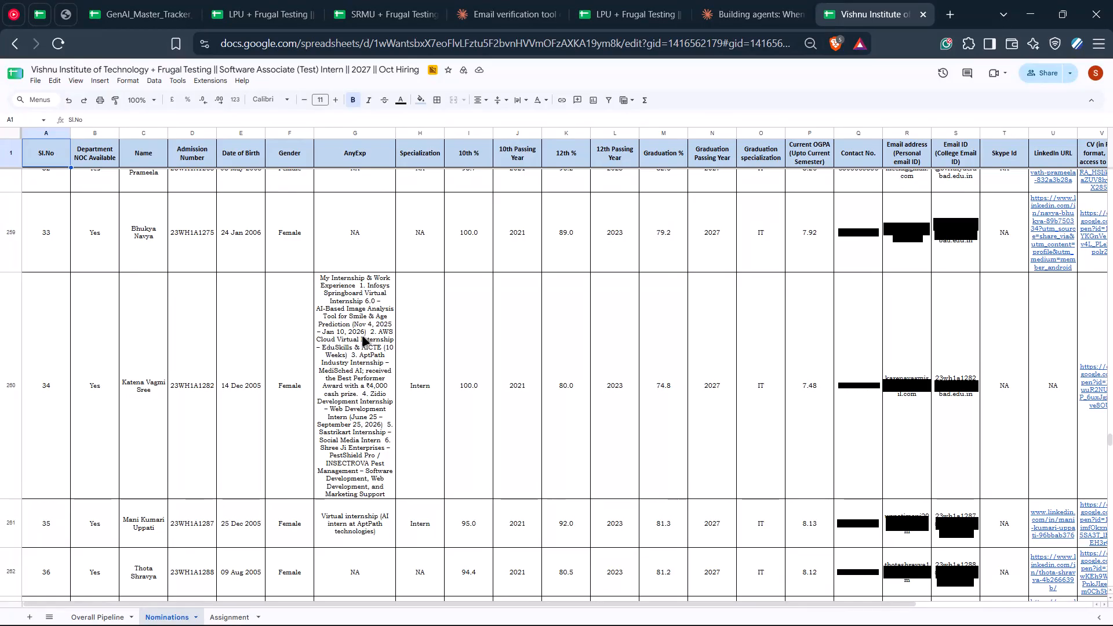
click(359, 337)
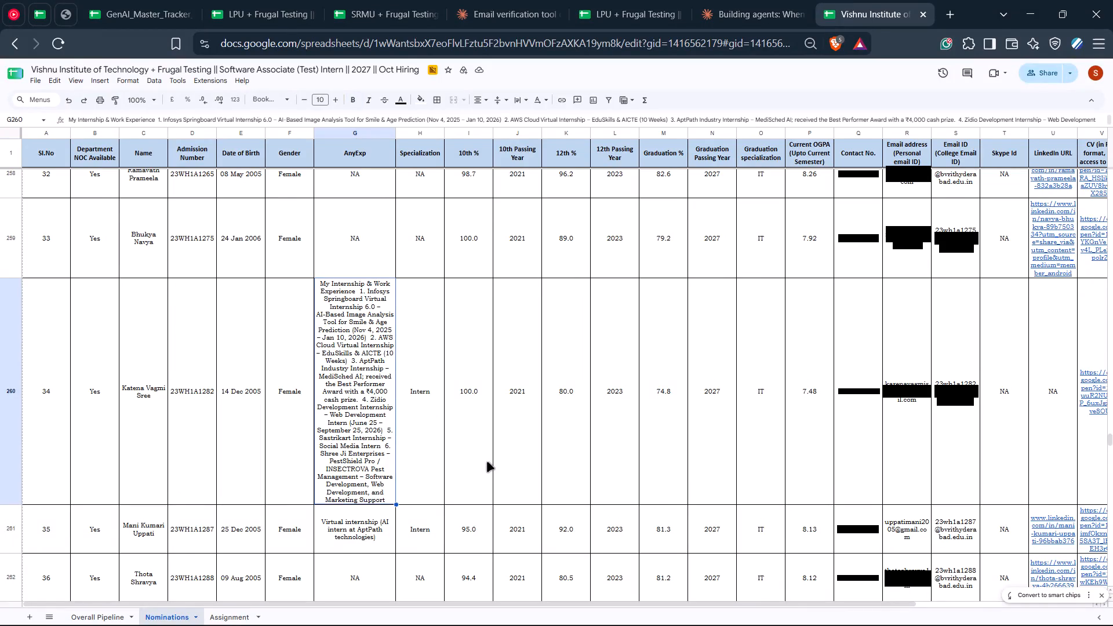
click(487, 462)
click(370, 413)
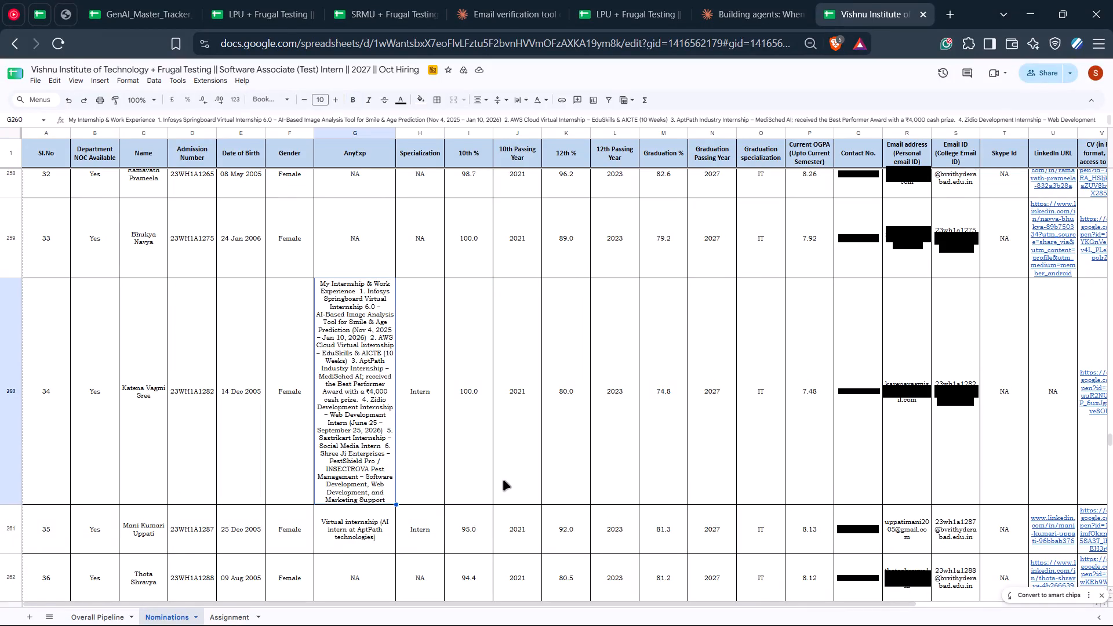
click(503, 481)
Check the remaining Nominations rows to the end of the list, and review back up to the first candidate.
scroll(303, 392, down, 4)
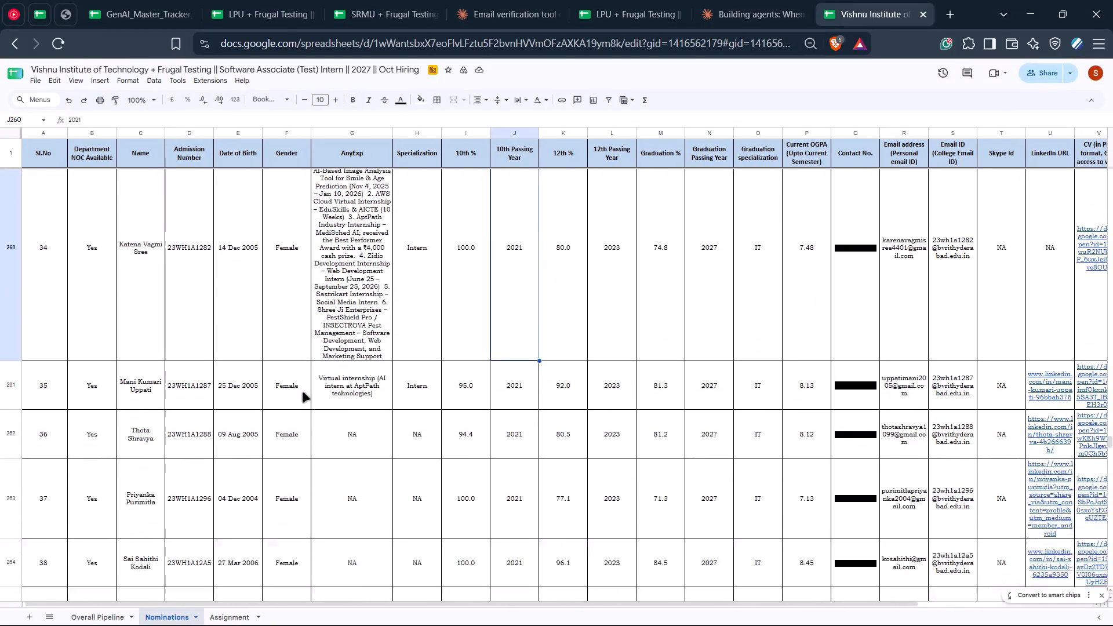
scroll(303, 392, down, 6)
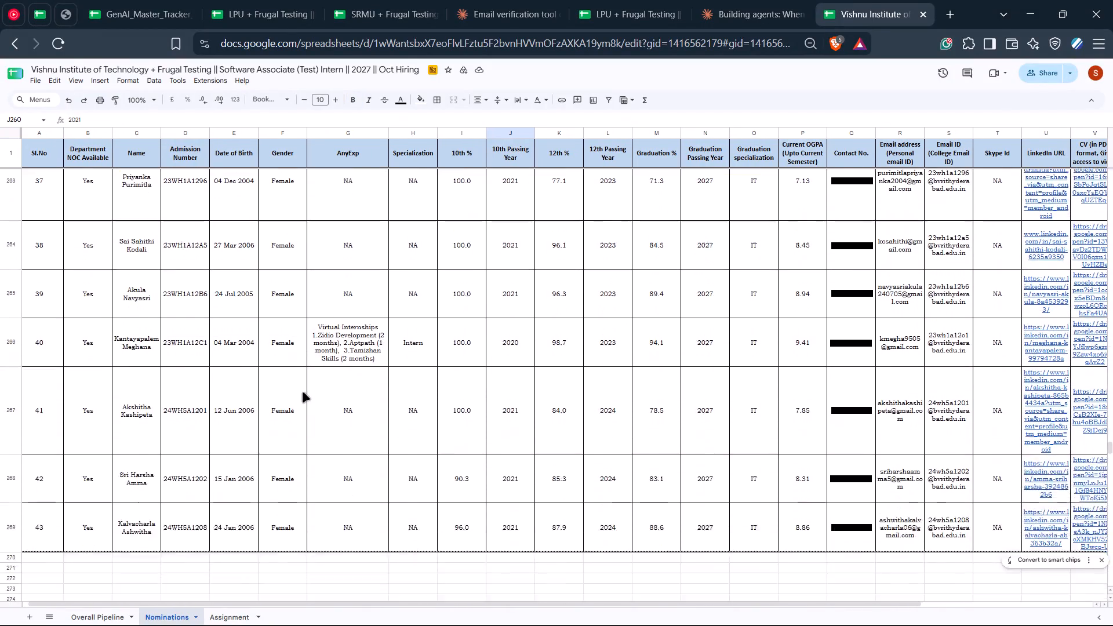
scroll(303, 392, down, 1)
scroll(290, 480, up, 3)
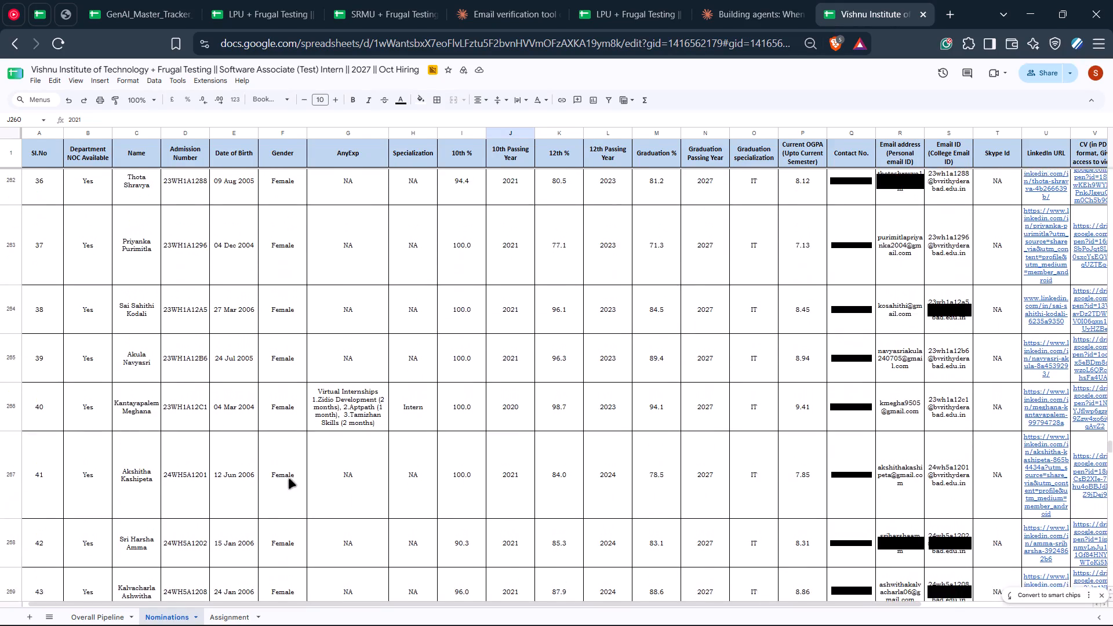
scroll(289, 479, right, 1)
scroll(338, 413, right, 1)
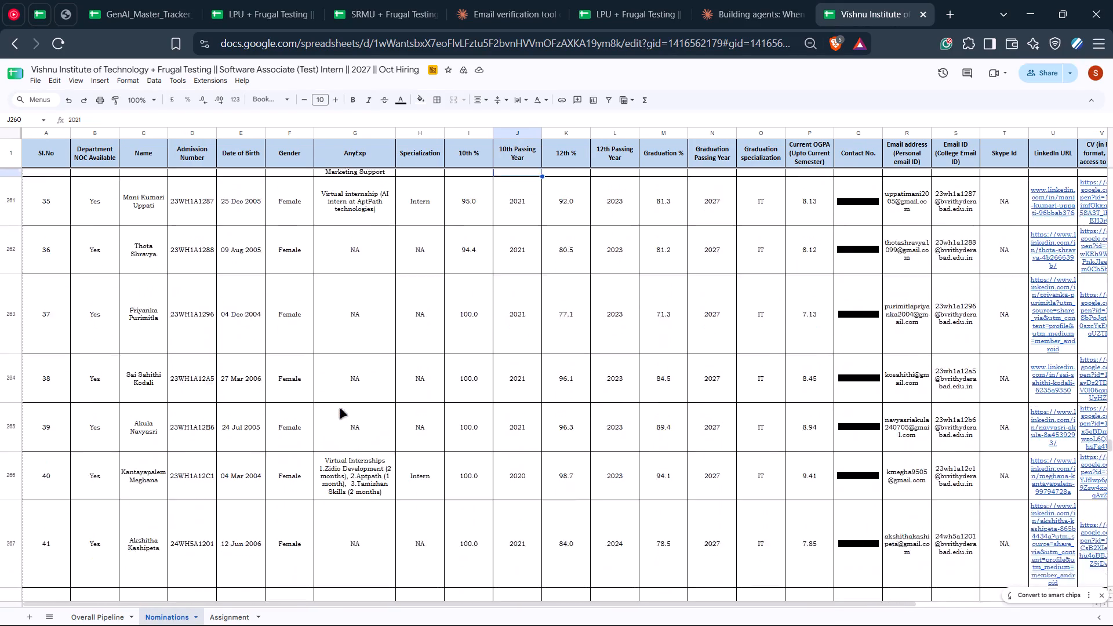
scroll(340, 409, up, 16)
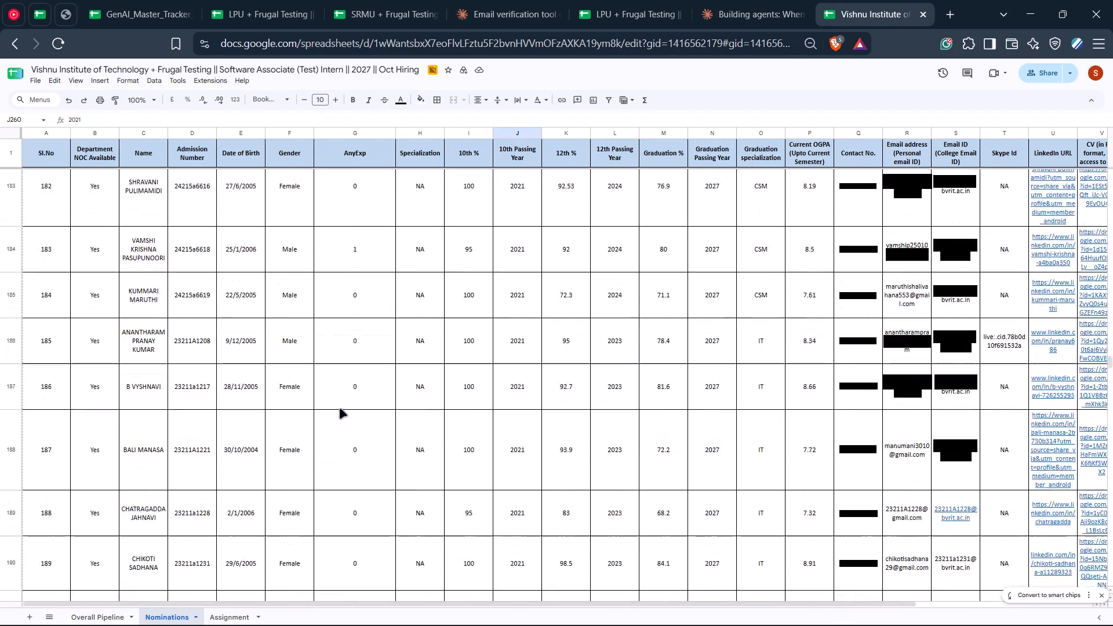
scroll(340, 409, up, 18)
scroll(340, 409, up, 11)
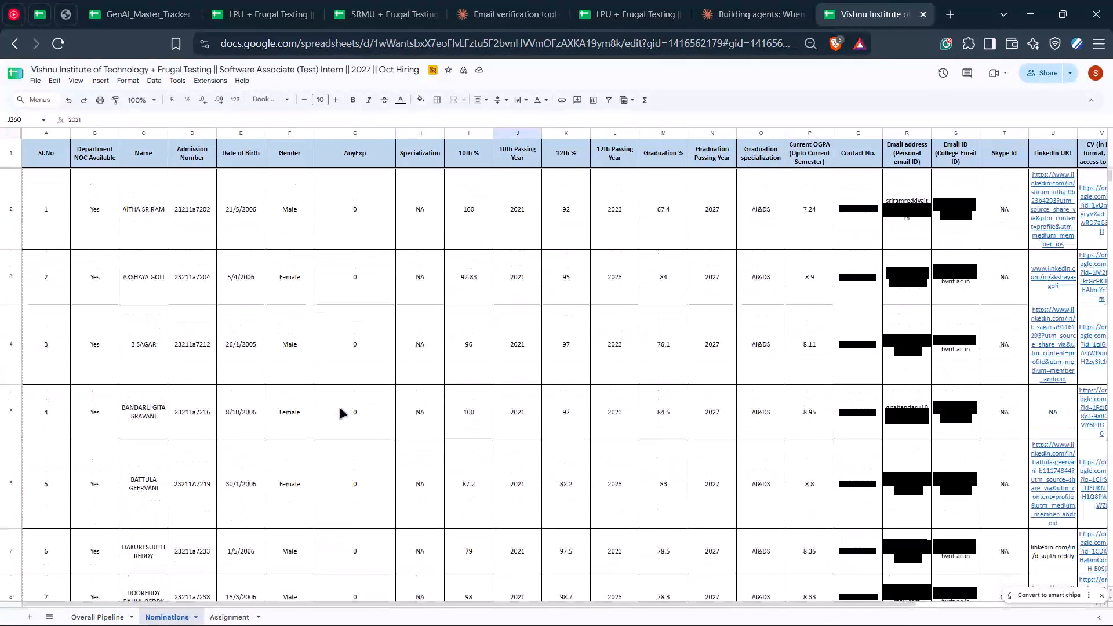
scroll(340, 409, up, 4)
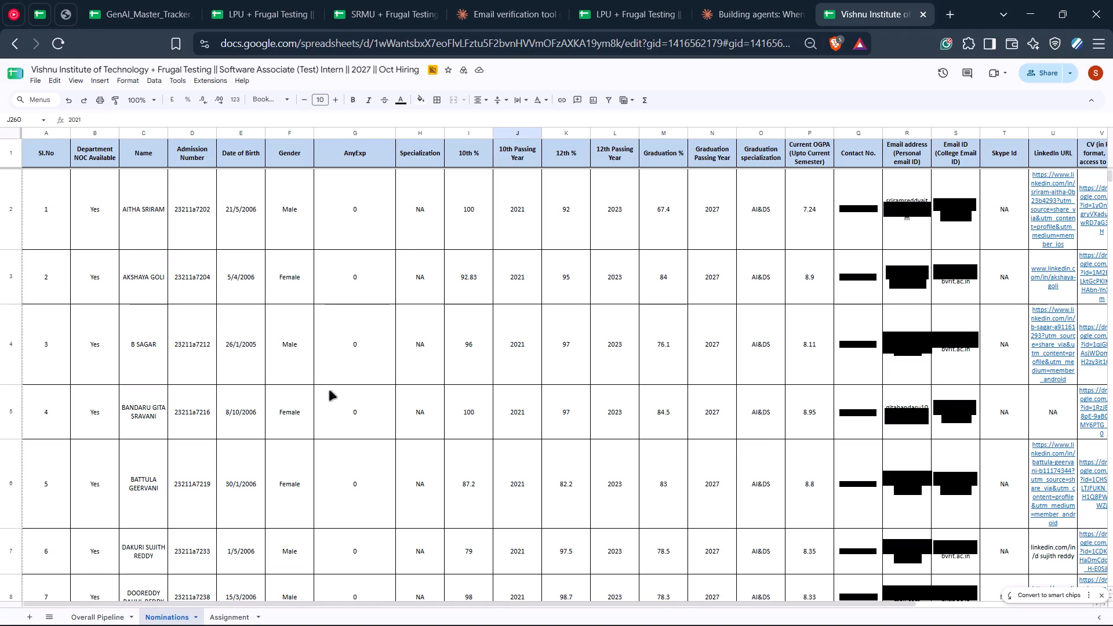
Open the Assignment sheet and look down through its candidate rows, including the CV and Assignment Link columns.
click(223, 614)
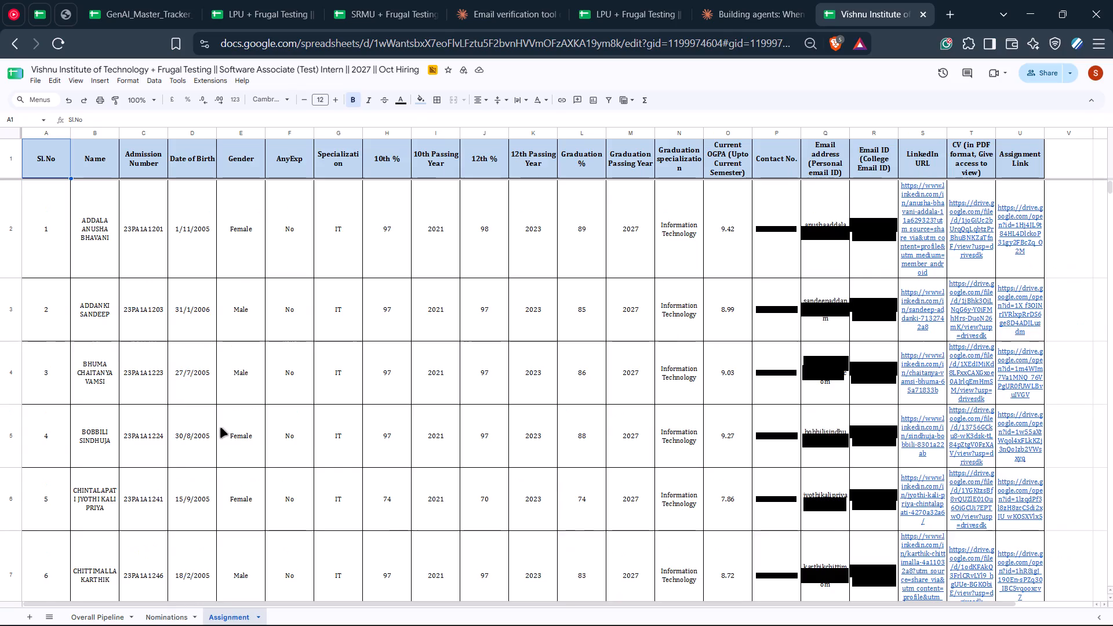
scroll(183, 438, down, 9)
scroll(577, 364, down, 11)
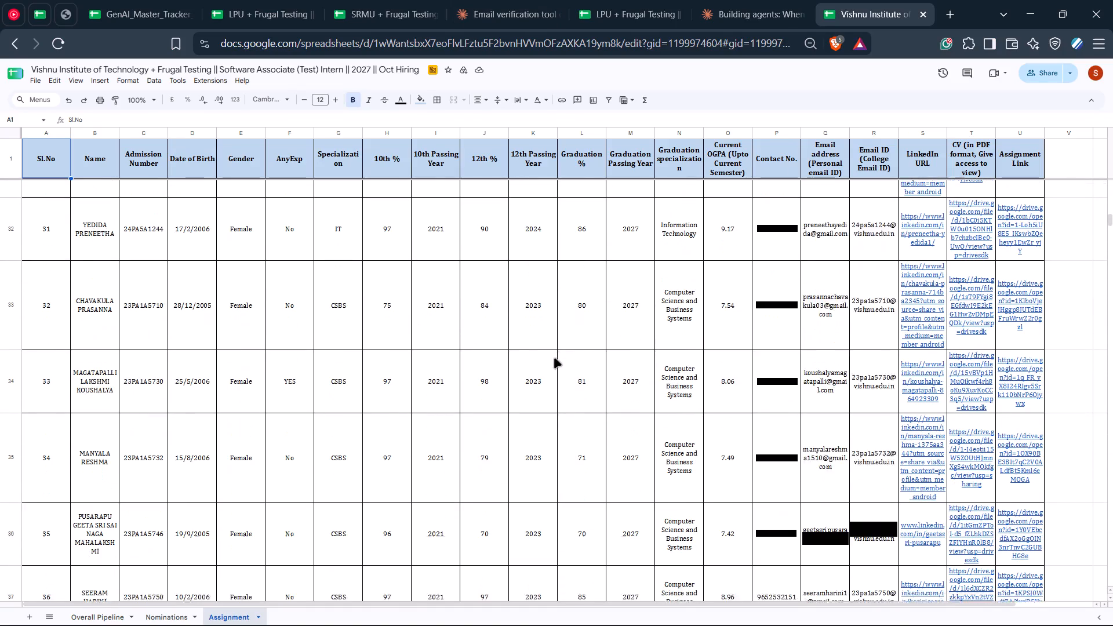
scroll(554, 358, down, 19)
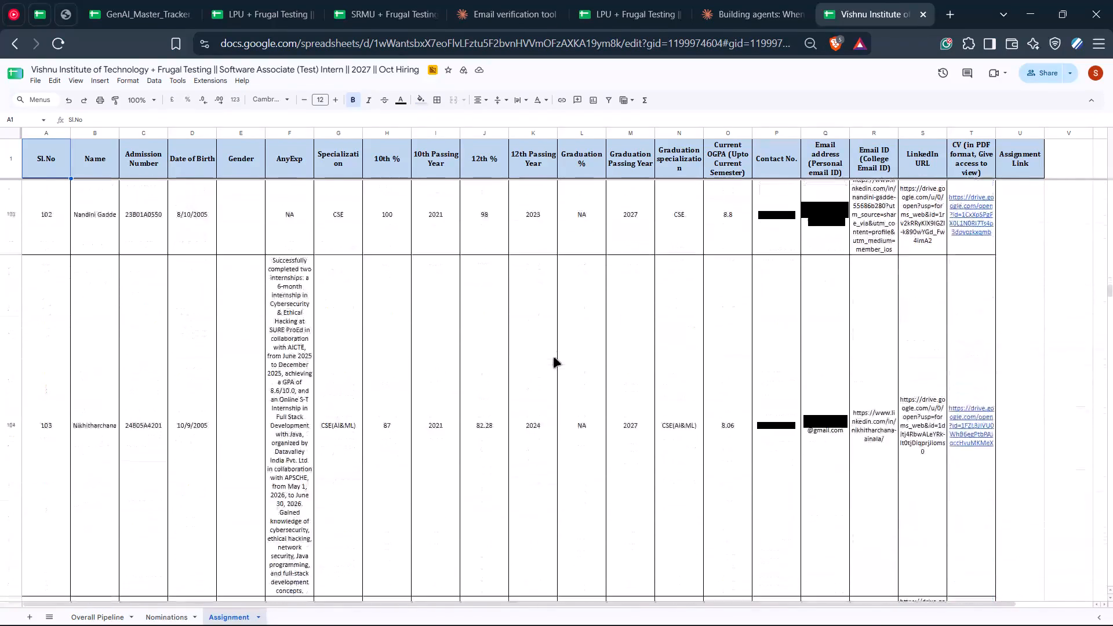
scroll(554, 358, down, 6)
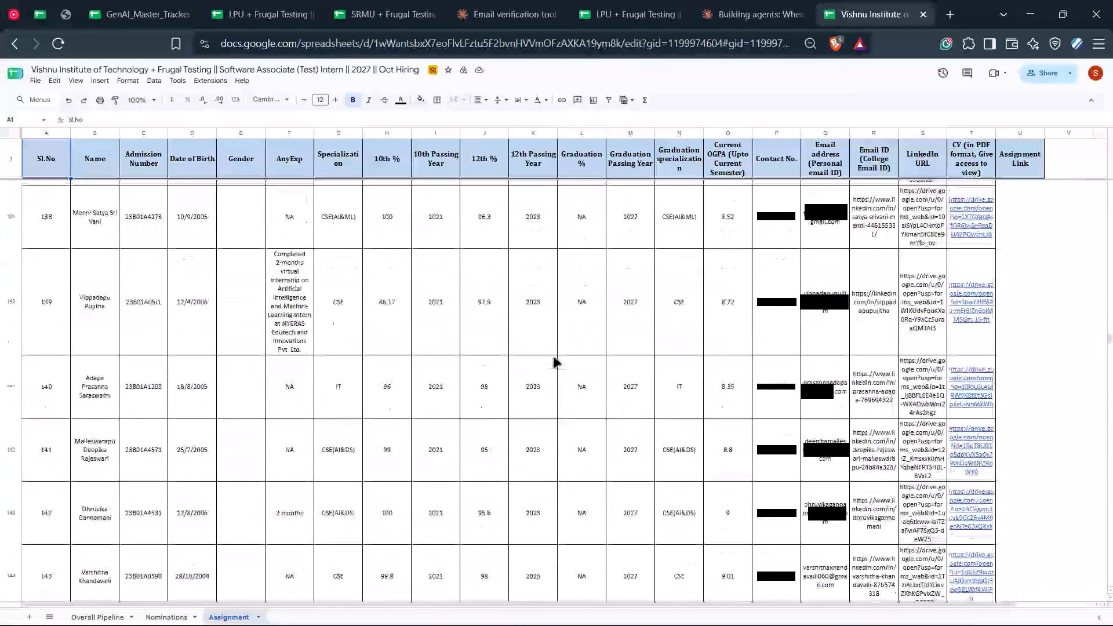
scroll(554, 358, down, 13)
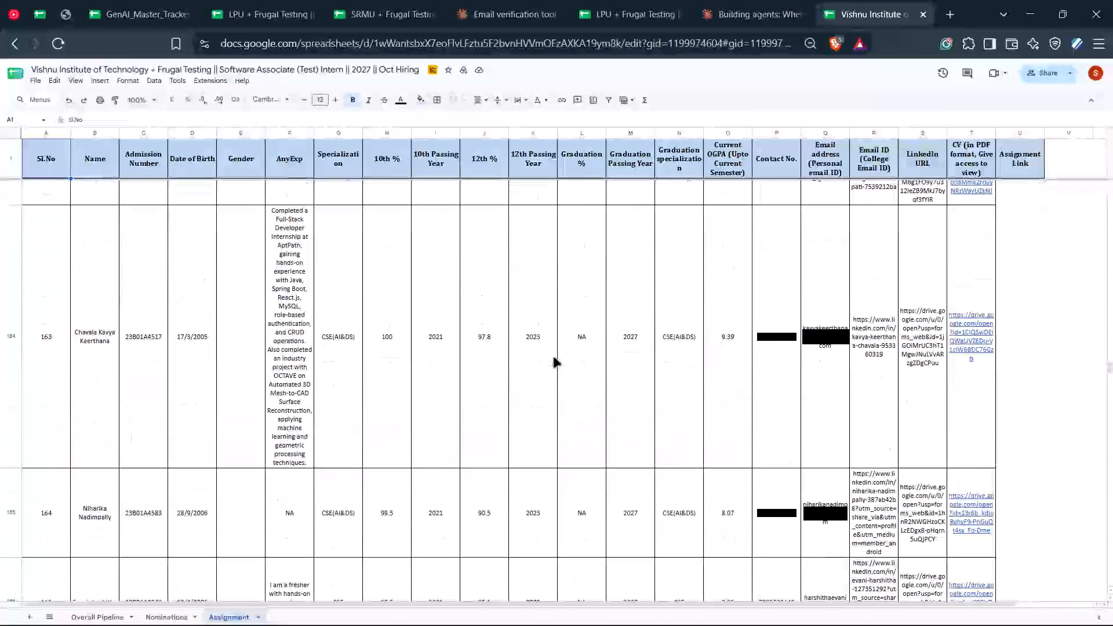
scroll(554, 358, down, 1)
scroll(554, 358, right, 2)
scroll(554, 358, down, 5)
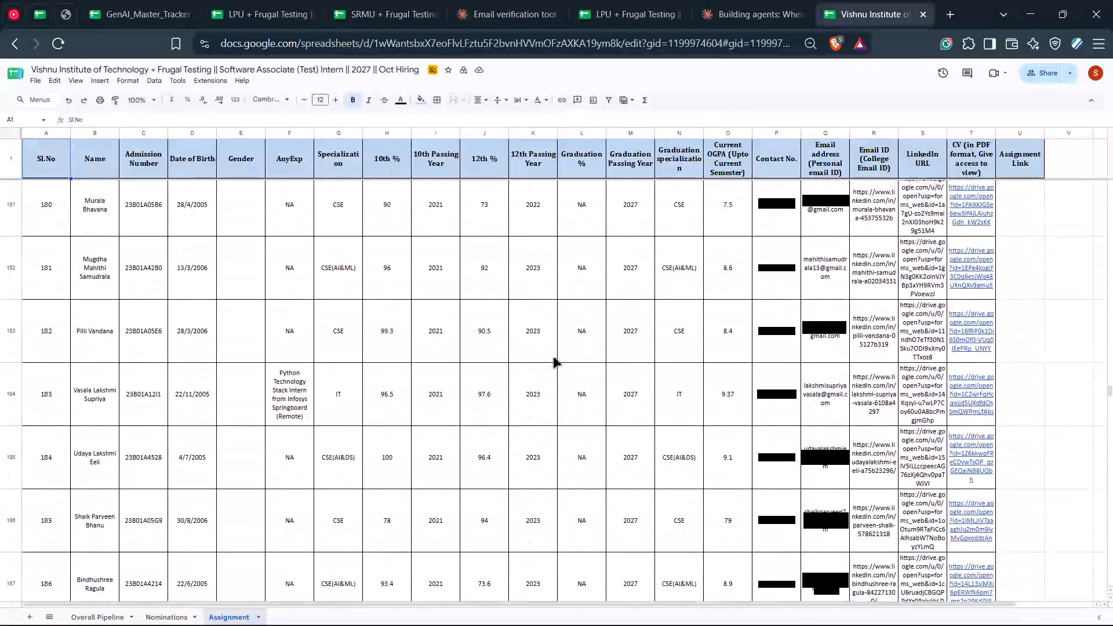
scroll(554, 358, down, 7)
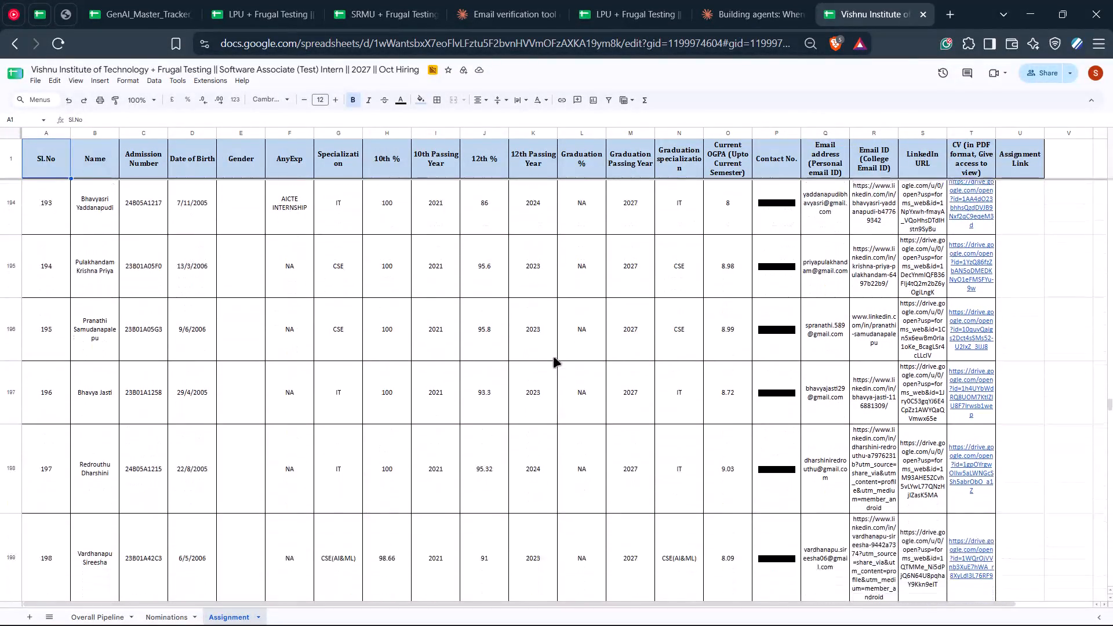
scroll(554, 358, down, 1)
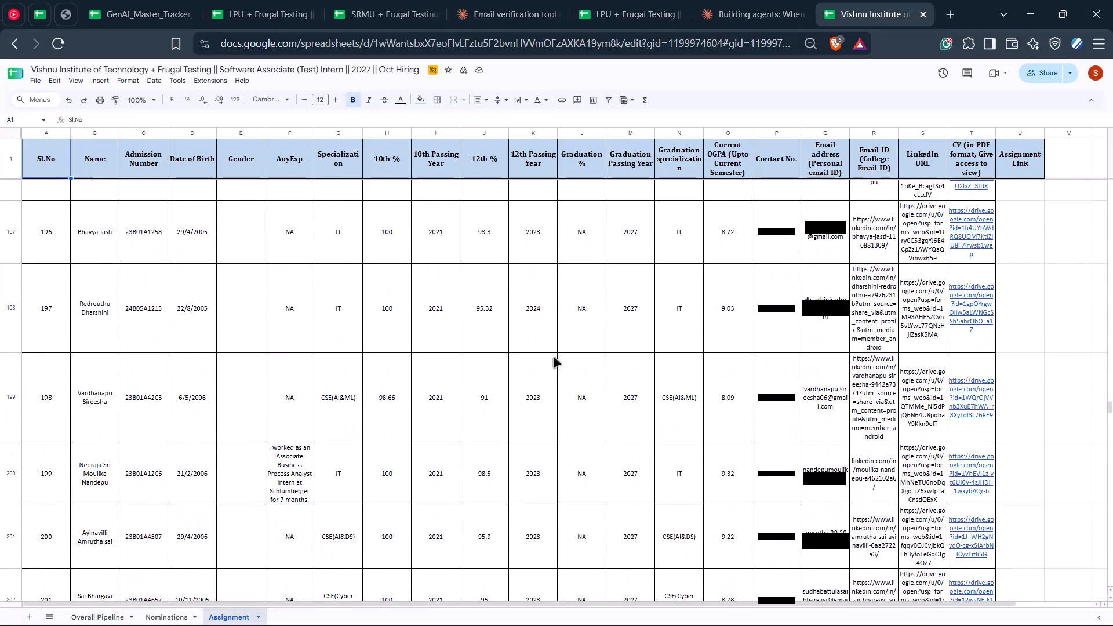
scroll(554, 358, down, 8)
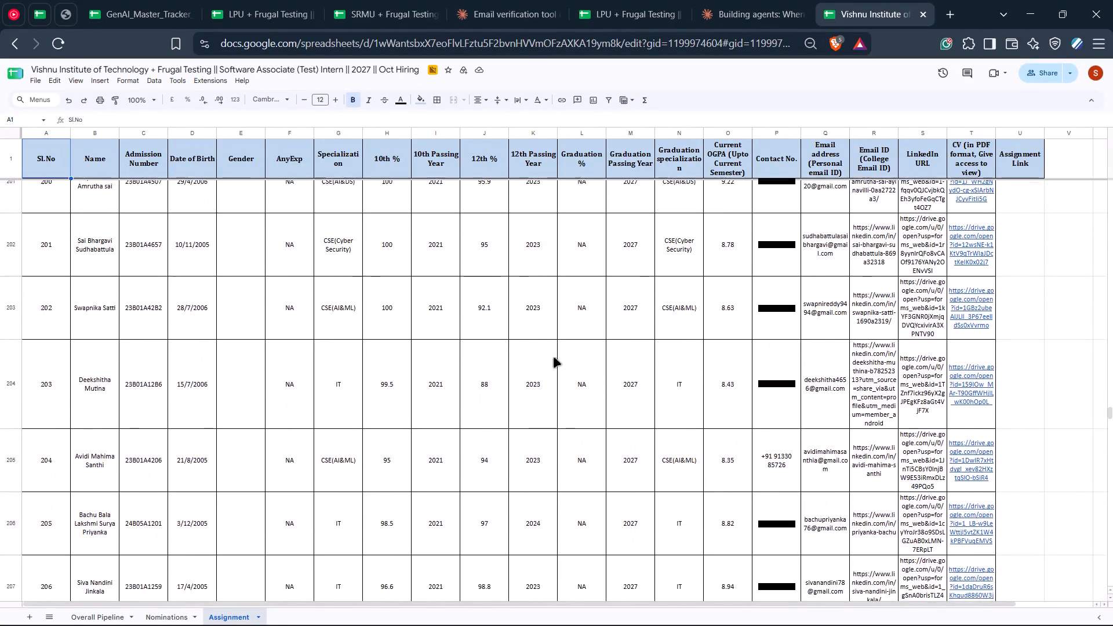
scroll(554, 358, down, 8)
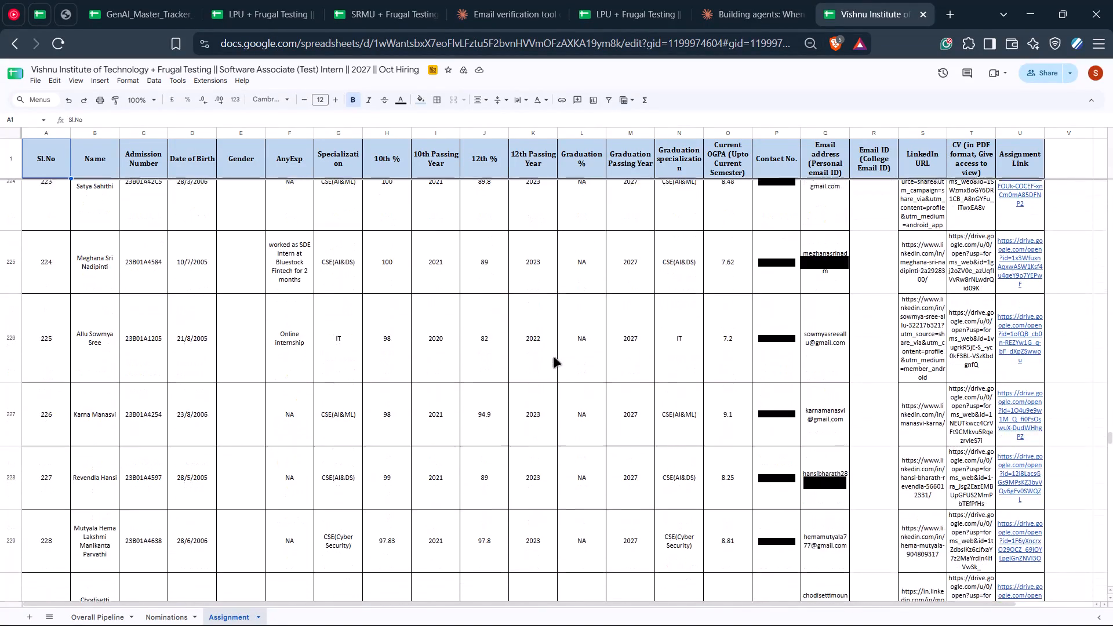
scroll(554, 358, down, 2)
Recheck the Assignment sheet from its early rows down to the last filled candidates and their assignment links.
scroll(554, 358, up, 20)
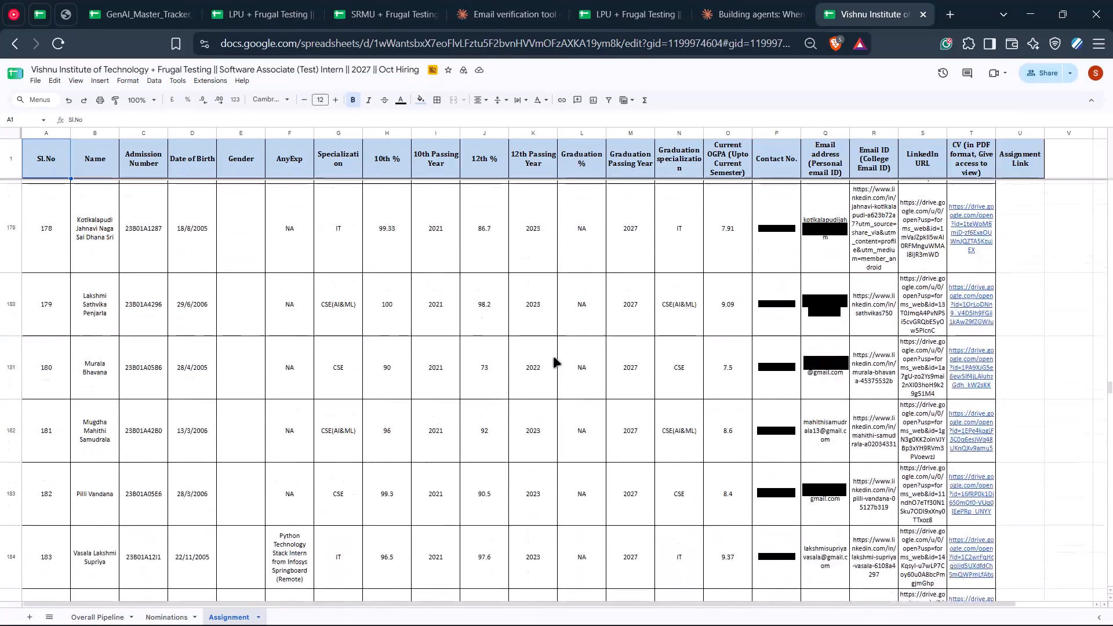
scroll(554, 358, up, 19)
scroll(554, 358, up, 10)
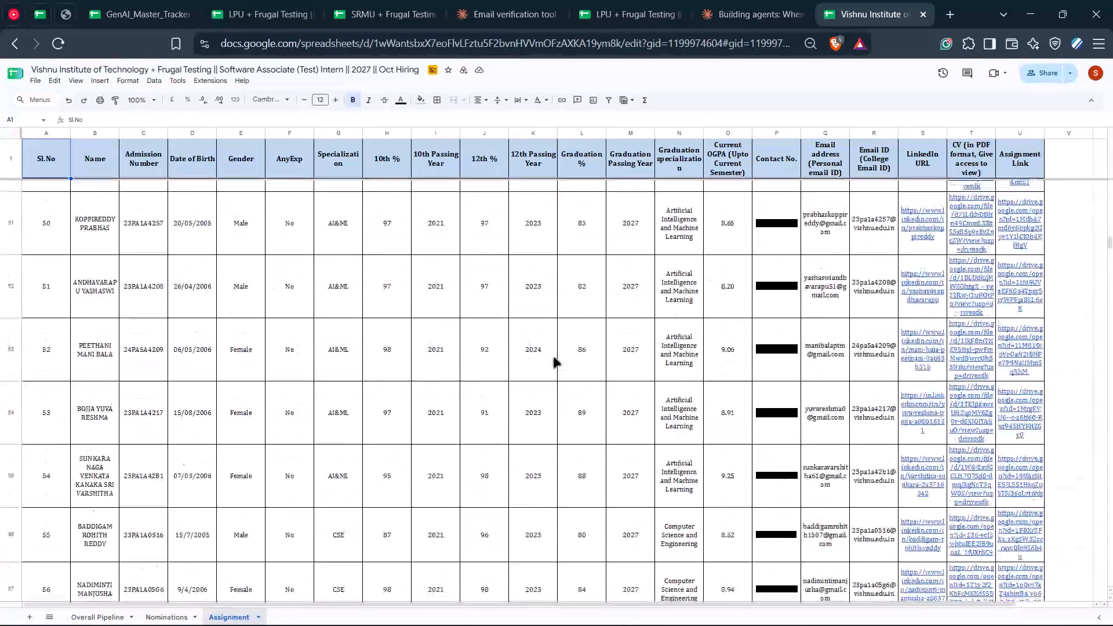
scroll(554, 358, up, 18)
scroll(554, 358, down, 11)
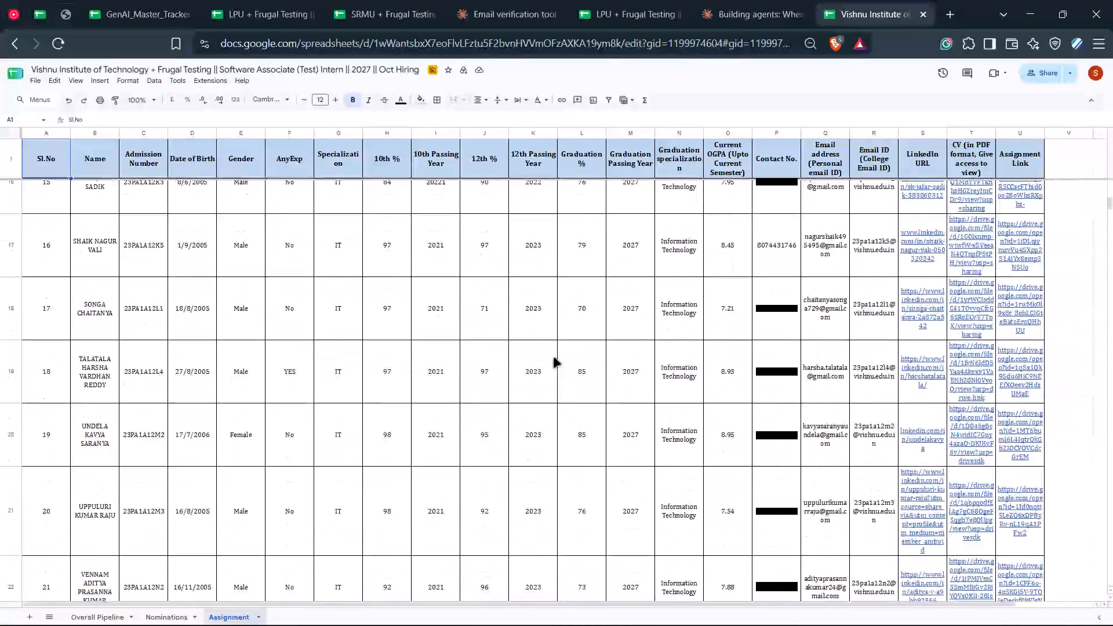
scroll(554, 358, down, 13)
scroll(554, 358, down, 18)
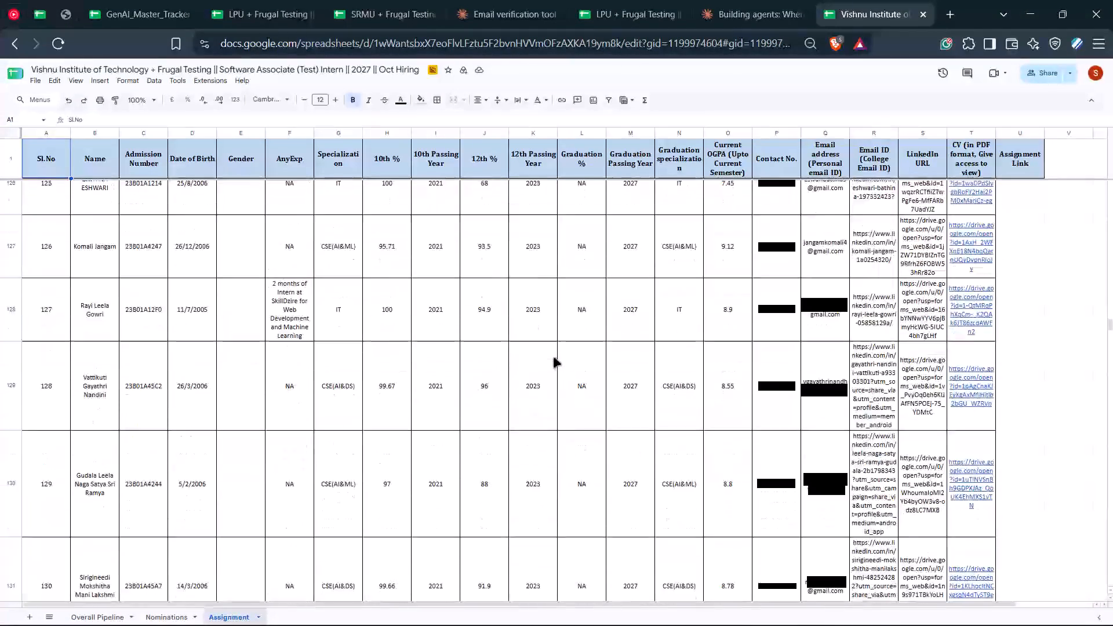
scroll(554, 358, down, 12)
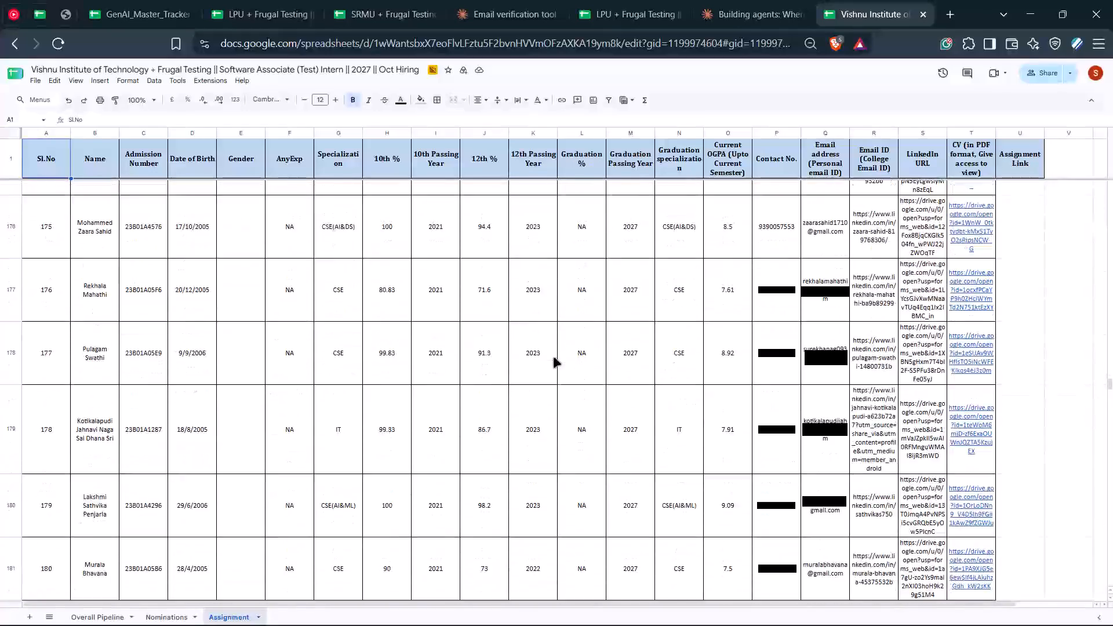
scroll(554, 358, down, 5)
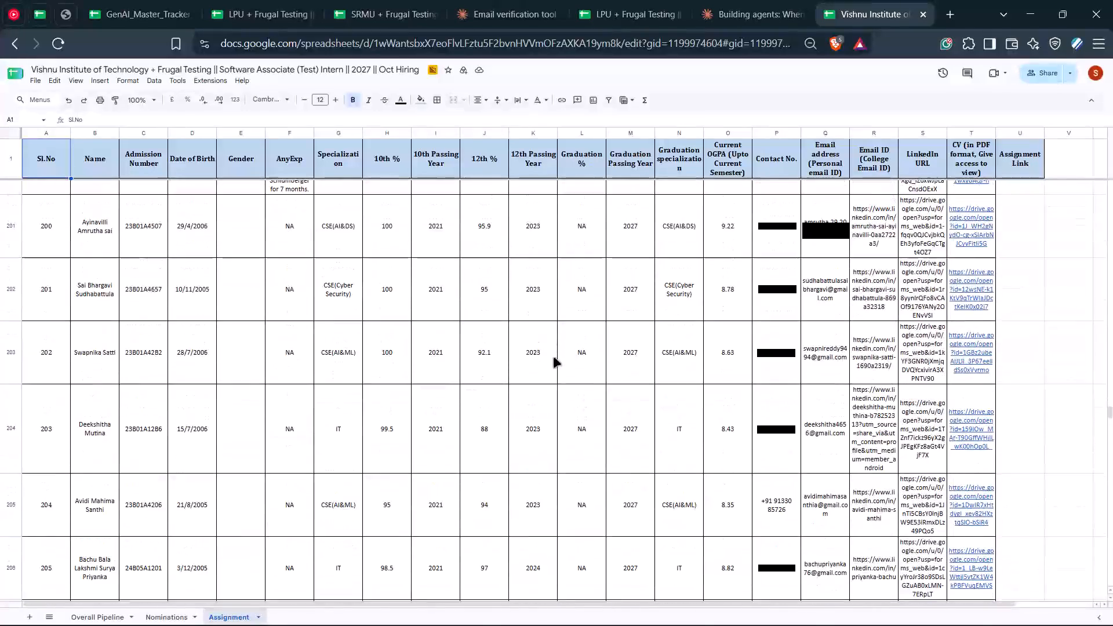
scroll(554, 358, down, 10)
scroll(554, 358, up, 11)
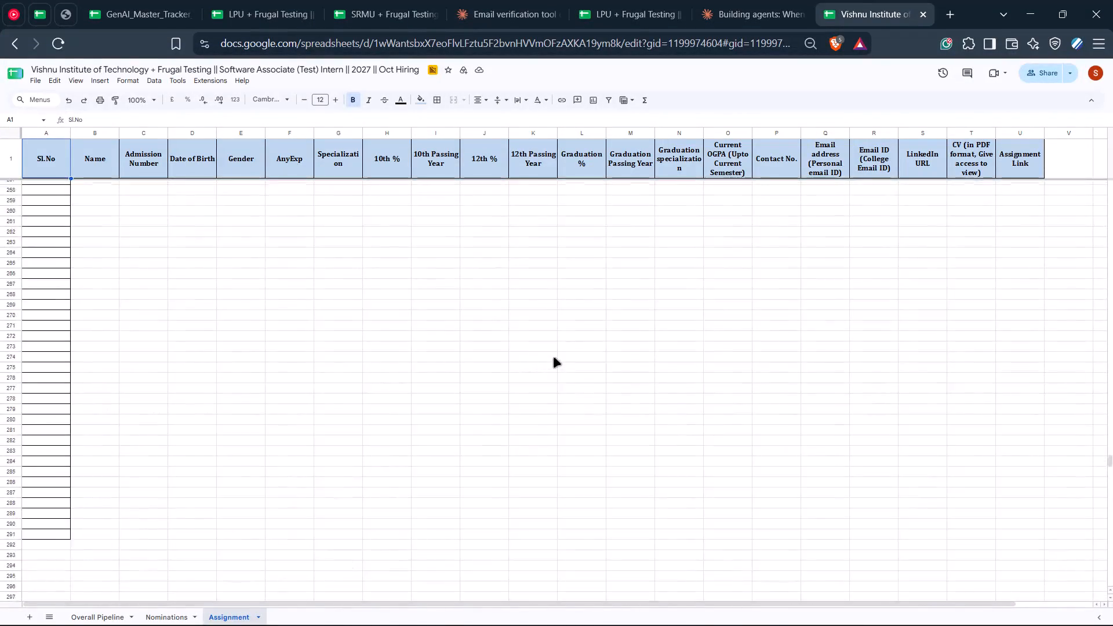
scroll(554, 358, up, 2)
scroll(554, 358, right, 2)
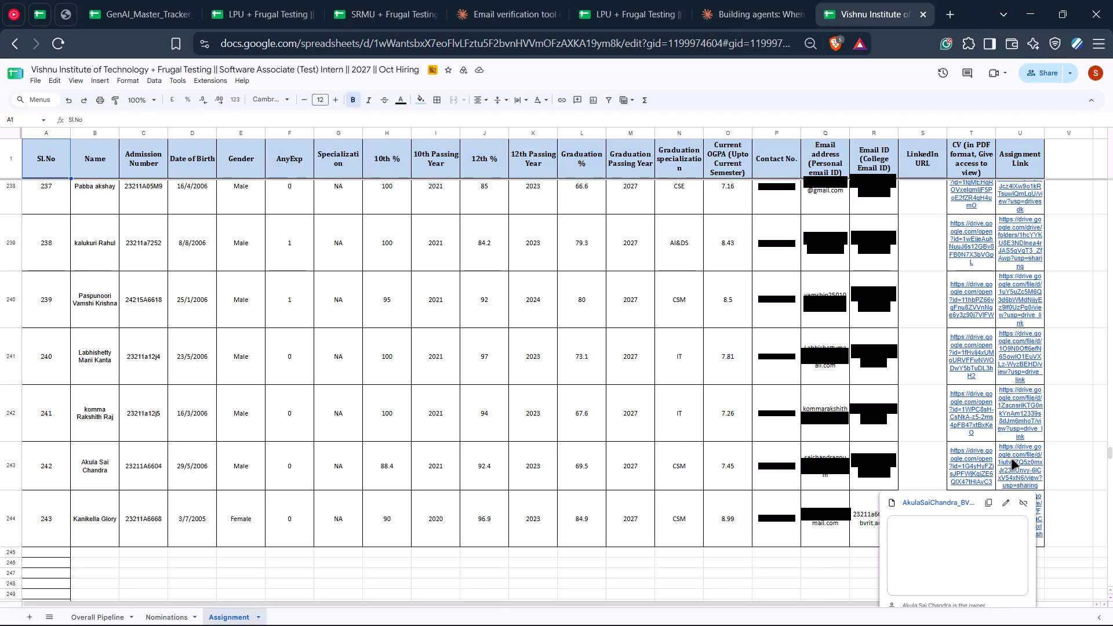
scroll(1012, 460, down, 4)
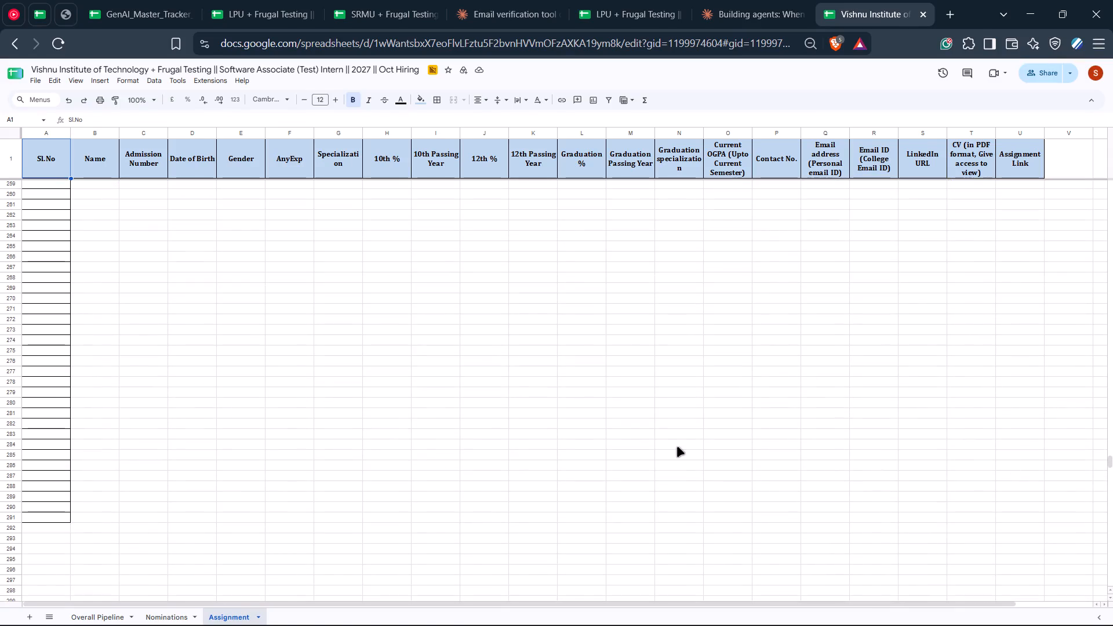
Review the Assignment sheet from the empty rows below the list back up to the first candidate.
click(677, 447)
scroll(677, 447, up, 20)
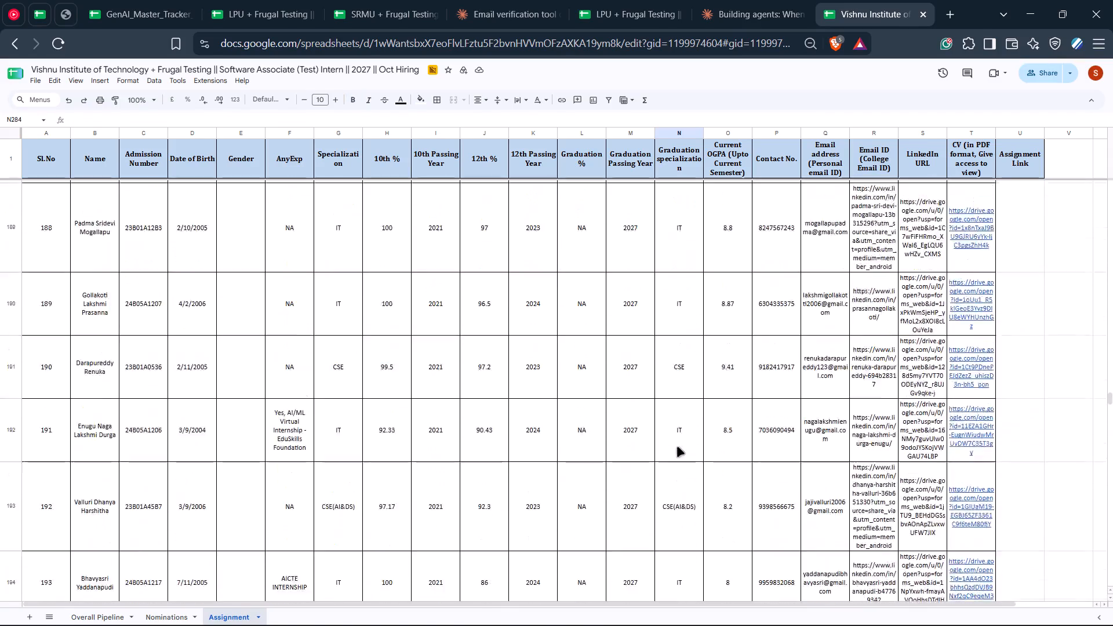
scroll(677, 447, up, 20)
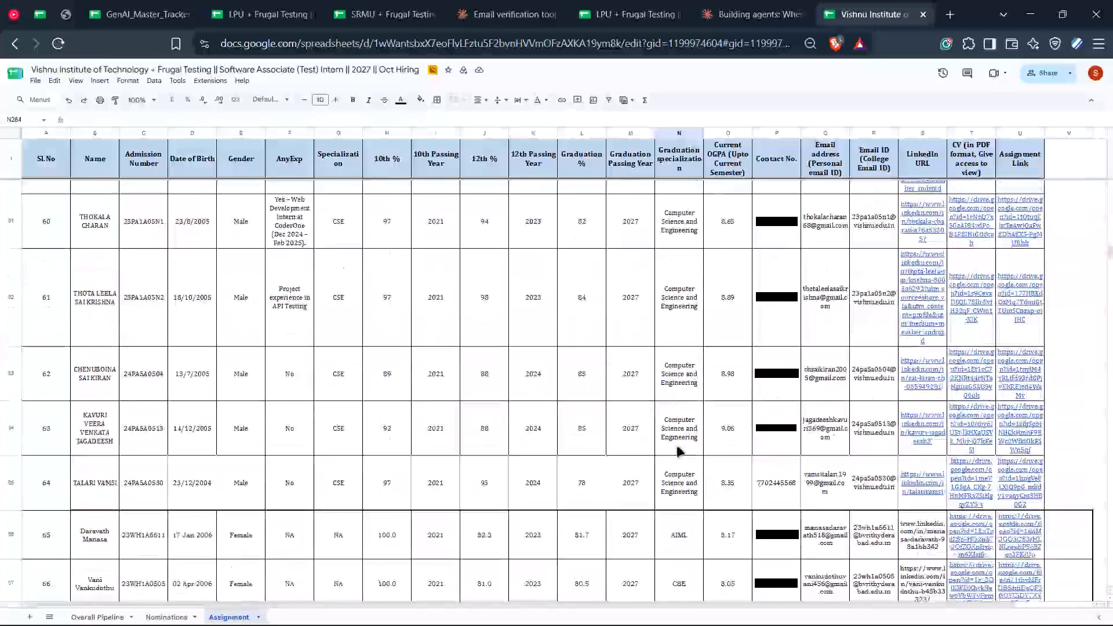
scroll(677, 447, up, 12)
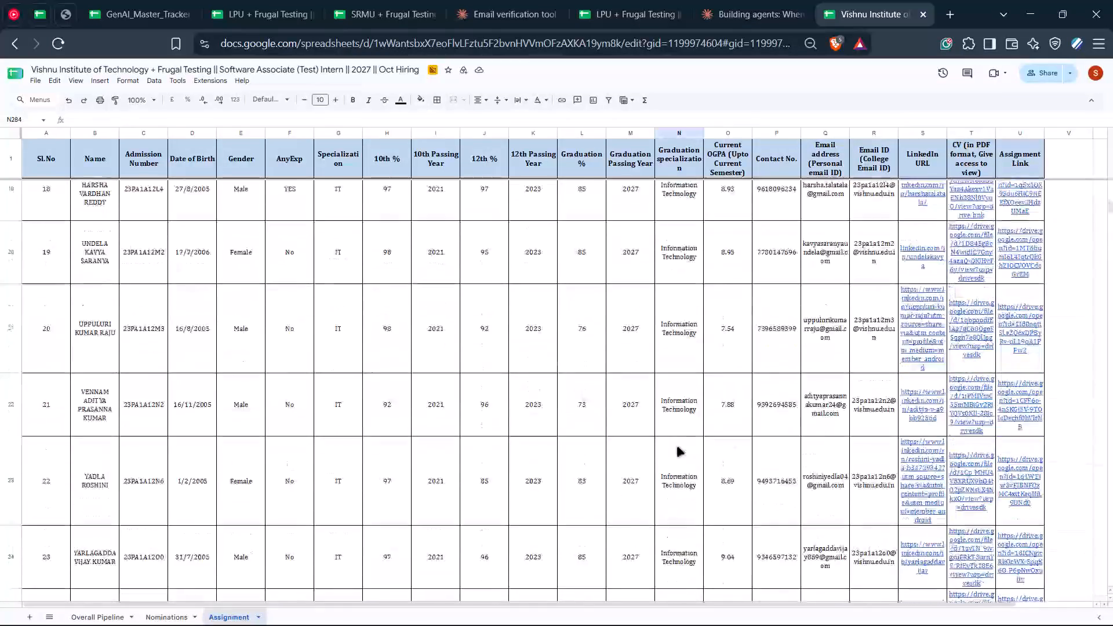
scroll(677, 447, up, 10)
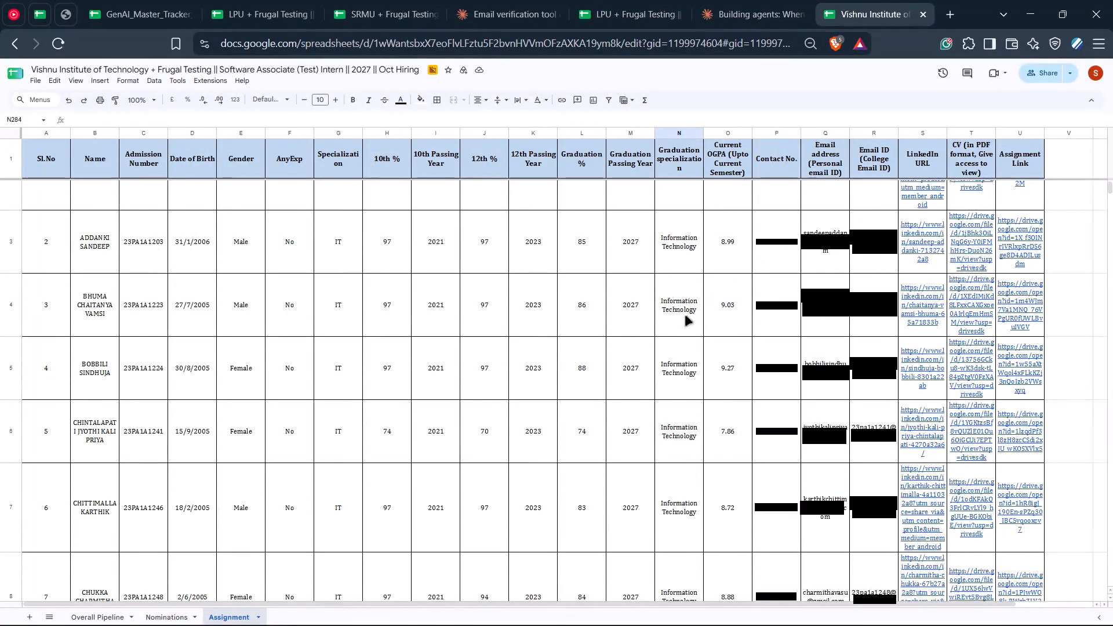
scroll(176, 612, up, 1)
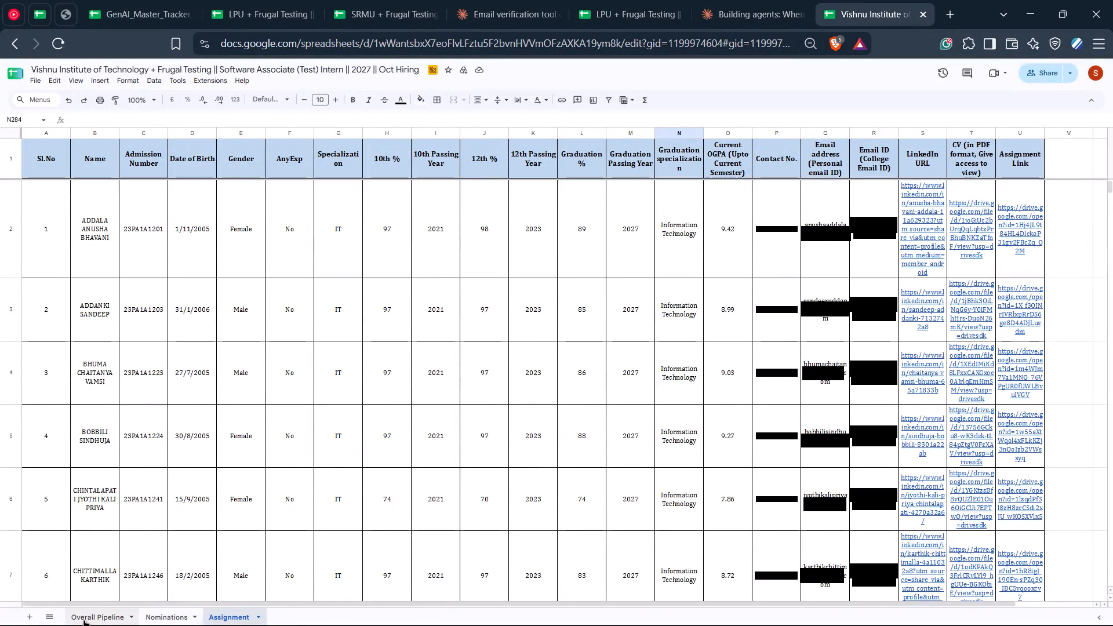
Check the nominations and assignments summary for the college in the Overall Pipeline sheet.
click(83, 612)
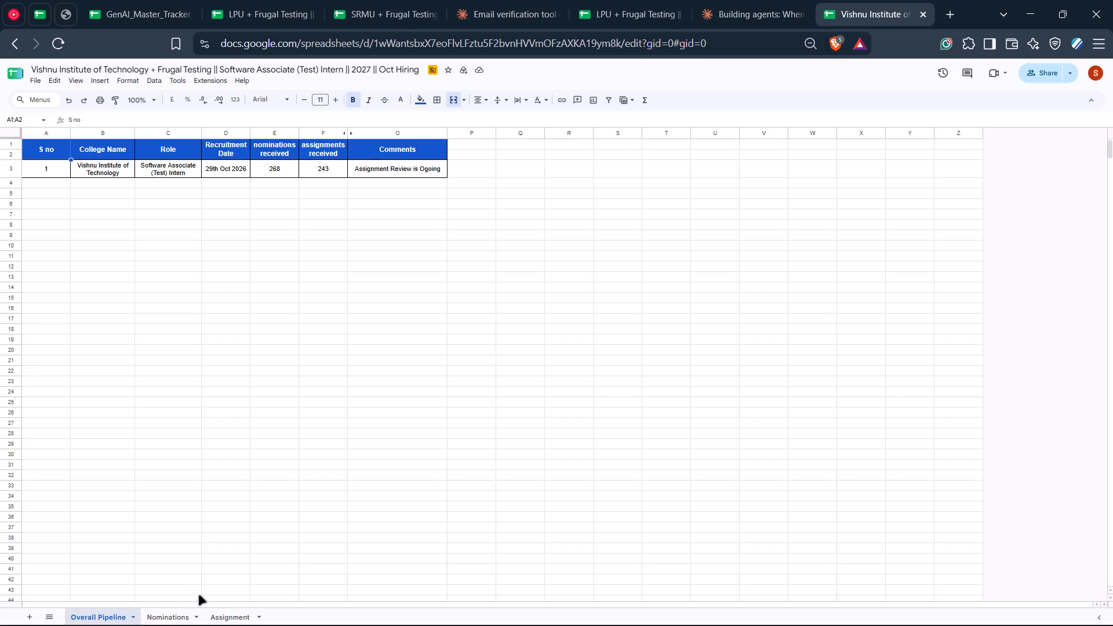
Look through the Nominations sheet from the first candidate down to the long AnyExp entry at row 260.
click(175, 614)
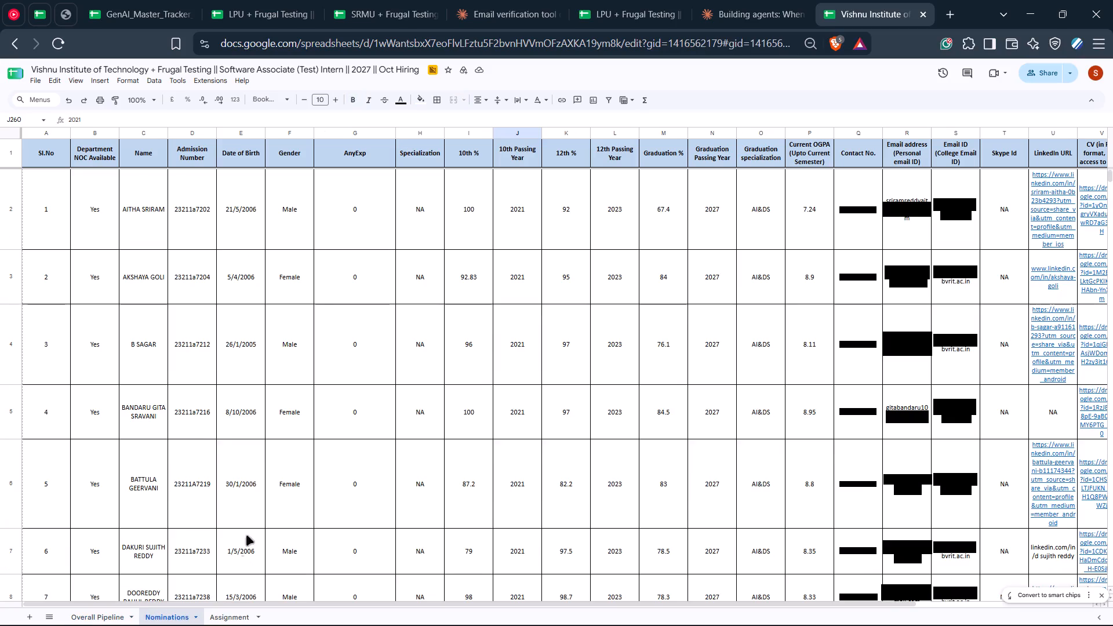
scroll(250, 465, down, 2)
scroll(250, 465, up, 7)
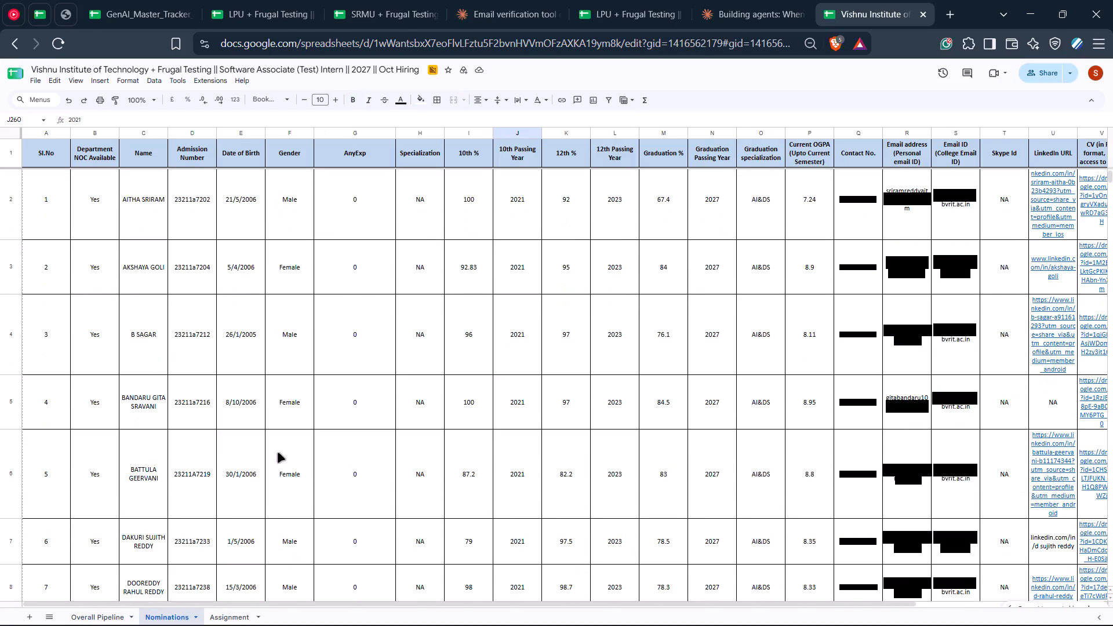
scroll(361, 200, down, 14)
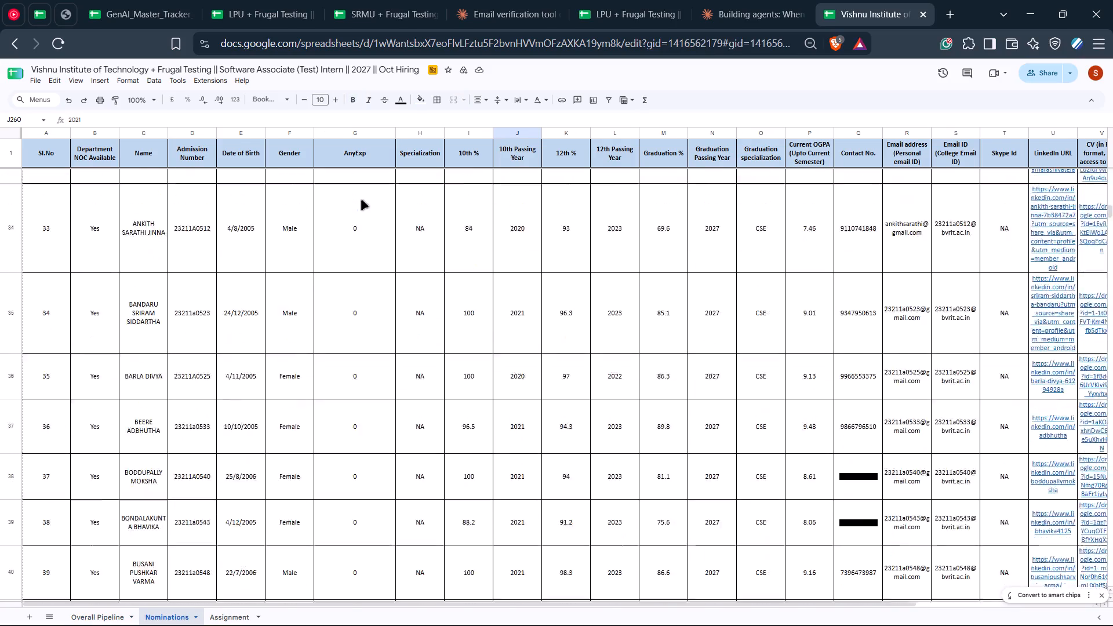
scroll(368, 248, down, 11)
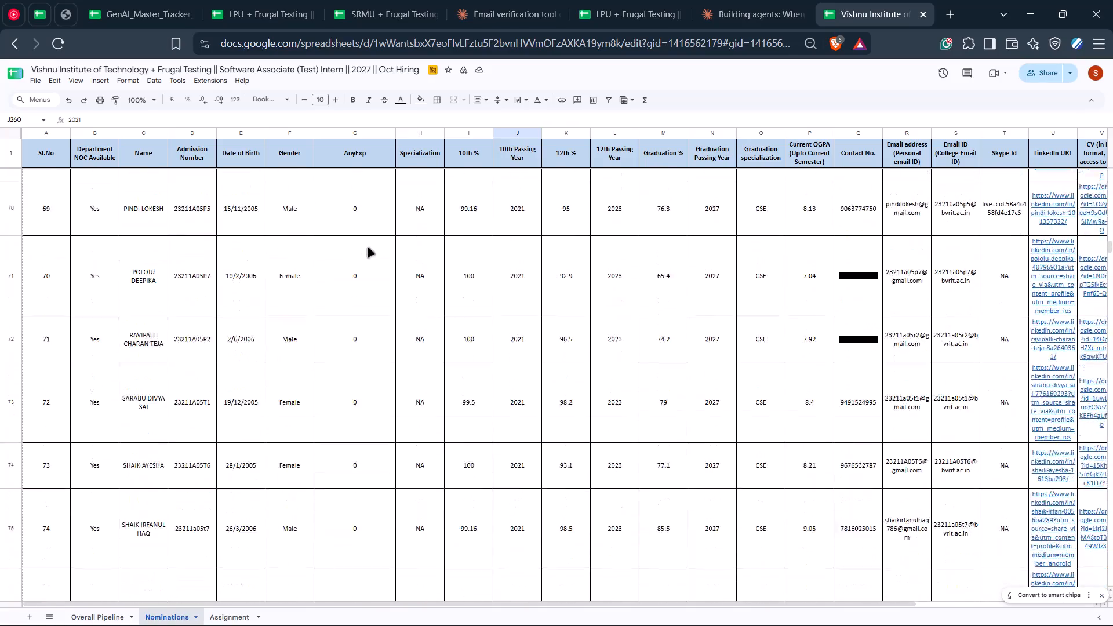
scroll(368, 248, down, 15)
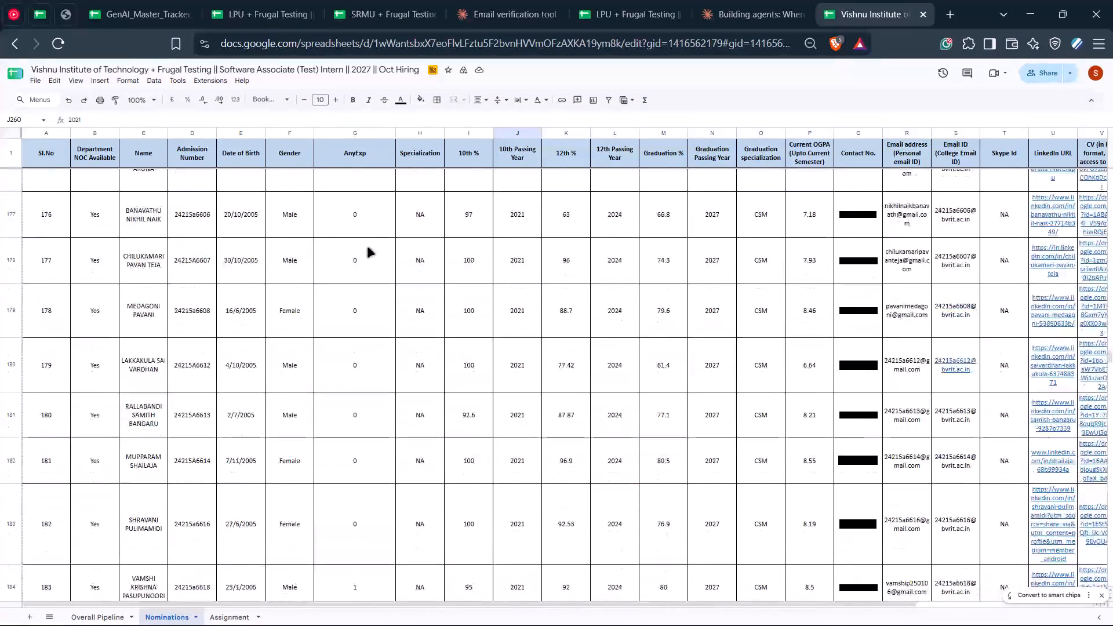
scroll(368, 248, down, 5)
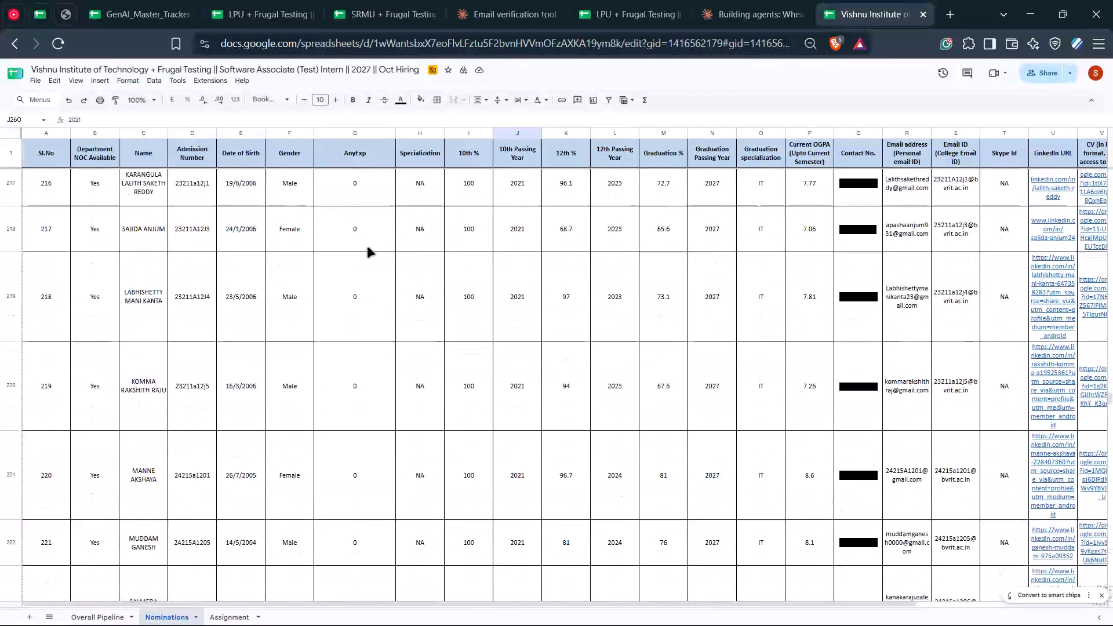
scroll(368, 248, down, 9)
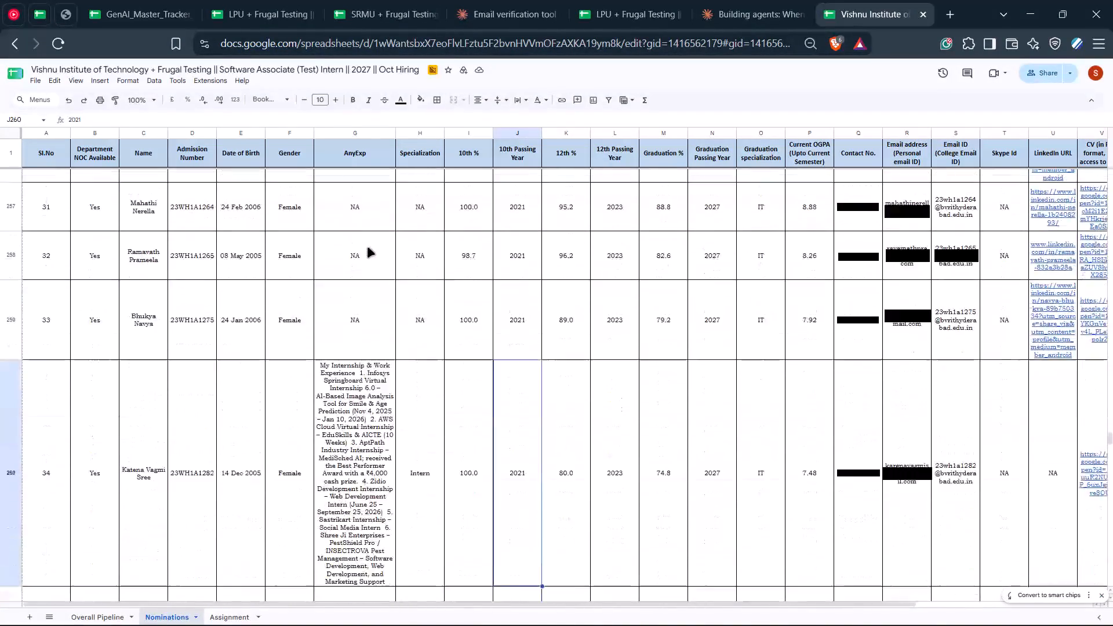
scroll(368, 248, up, 1)
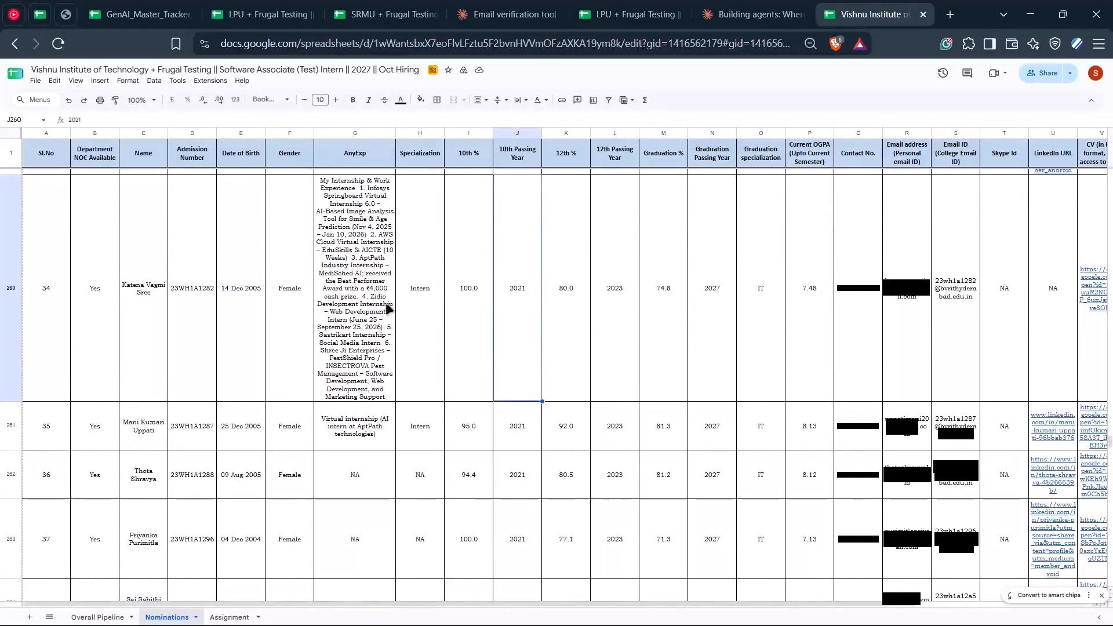
Examine the Nominations rows from row 260 to the end of the list, including the AnyExp internship entries.
scroll(384, 330, right, 2)
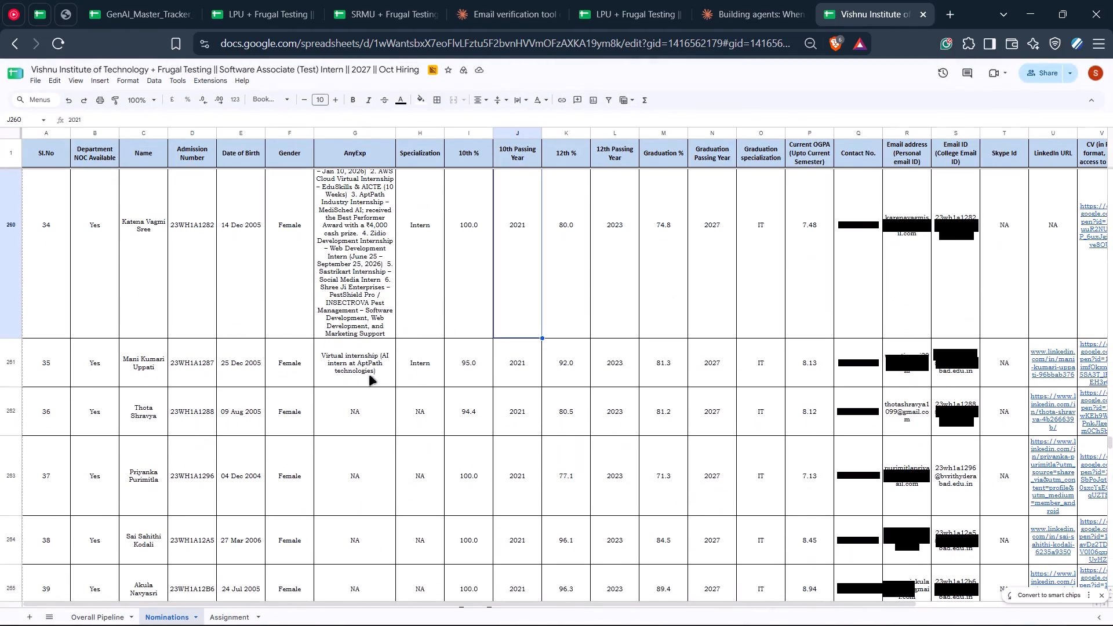
scroll(384, 336, down, 1)
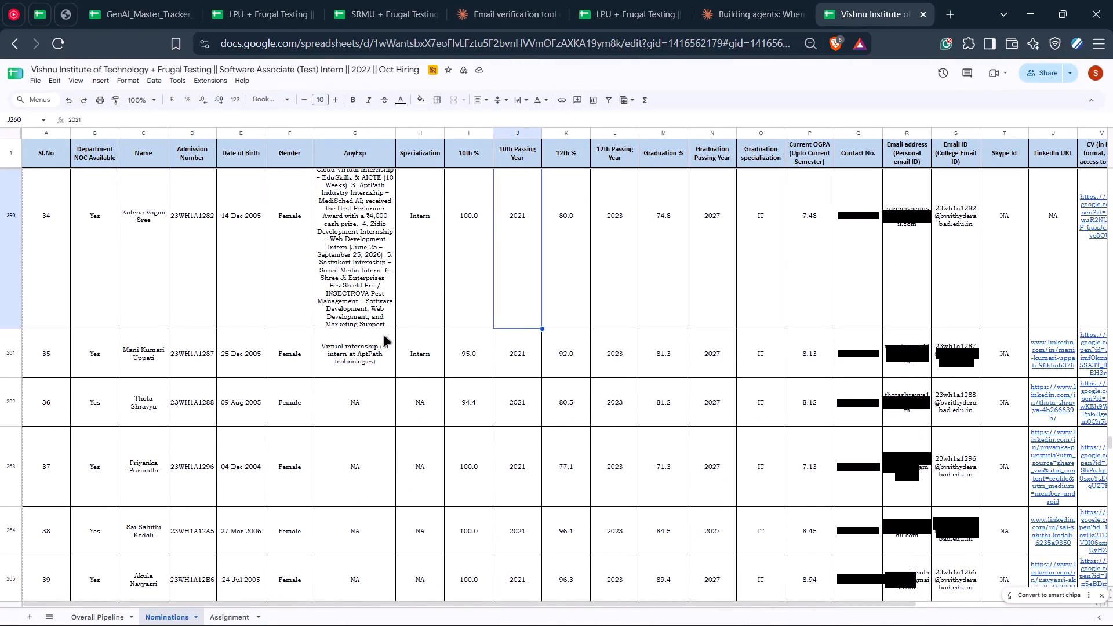
scroll(384, 336, down, 4)
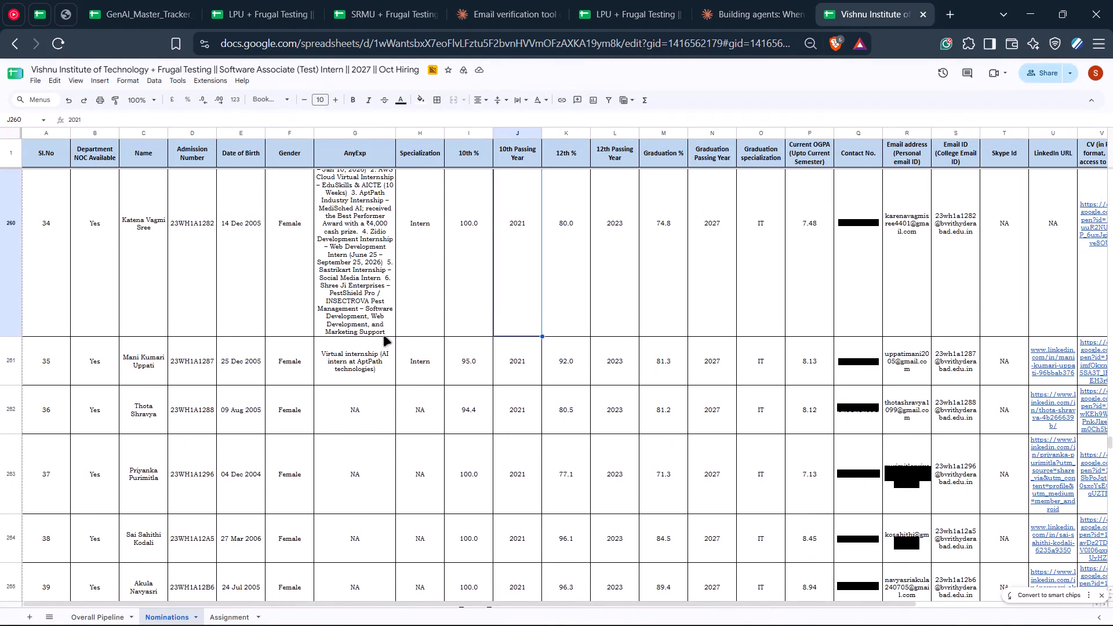
scroll(384, 336, down, 3)
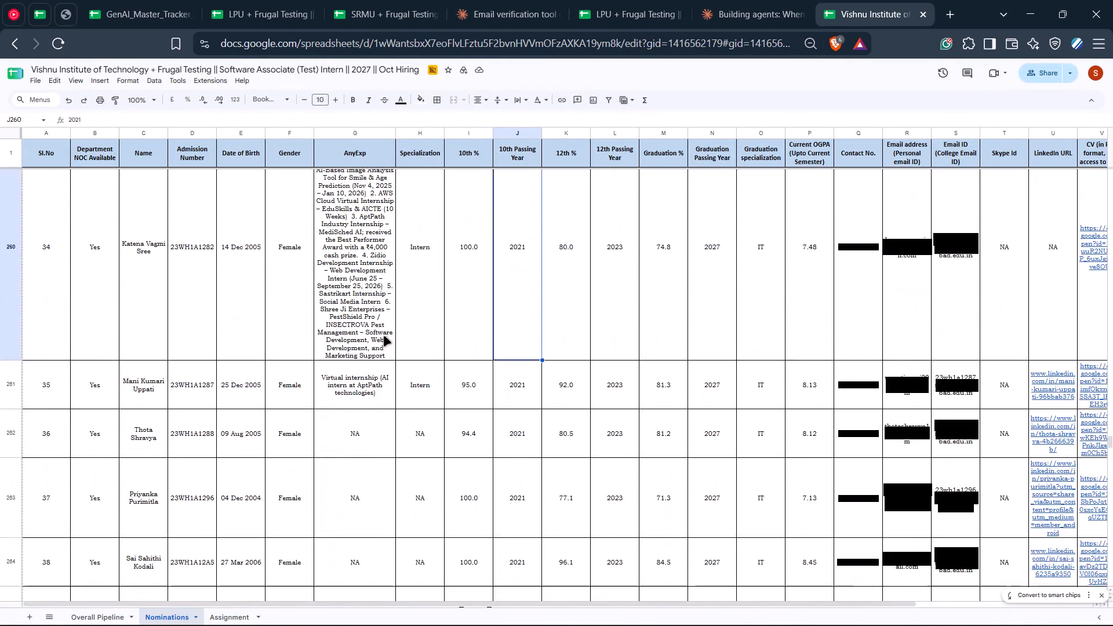
scroll(384, 336, down, 7)
scroll(384, 336, up, 4)
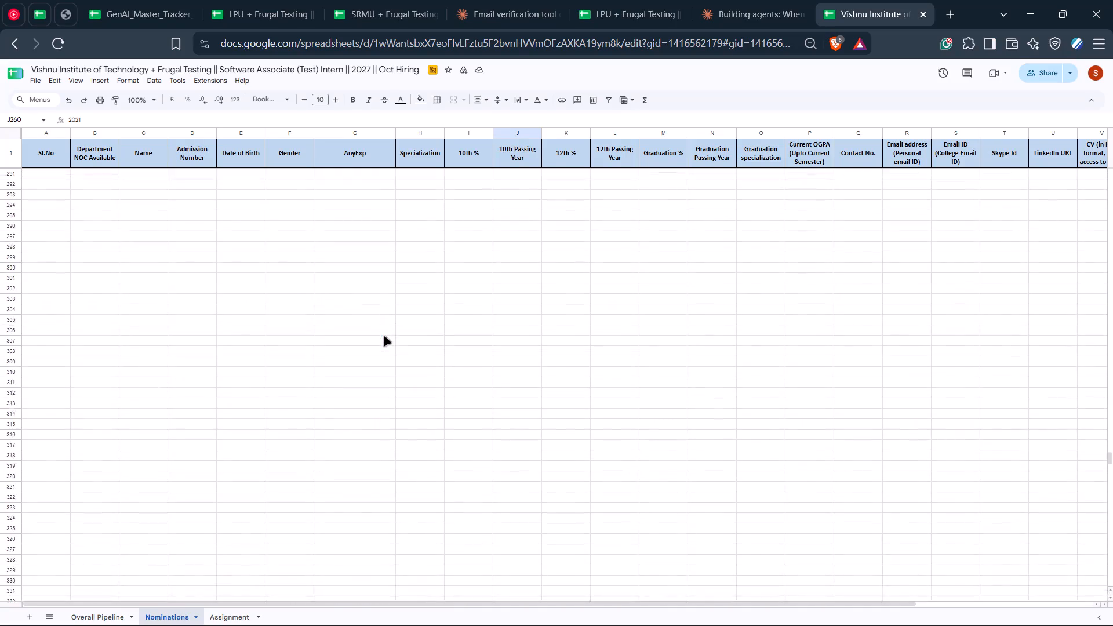
scroll(384, 336, up, 4)
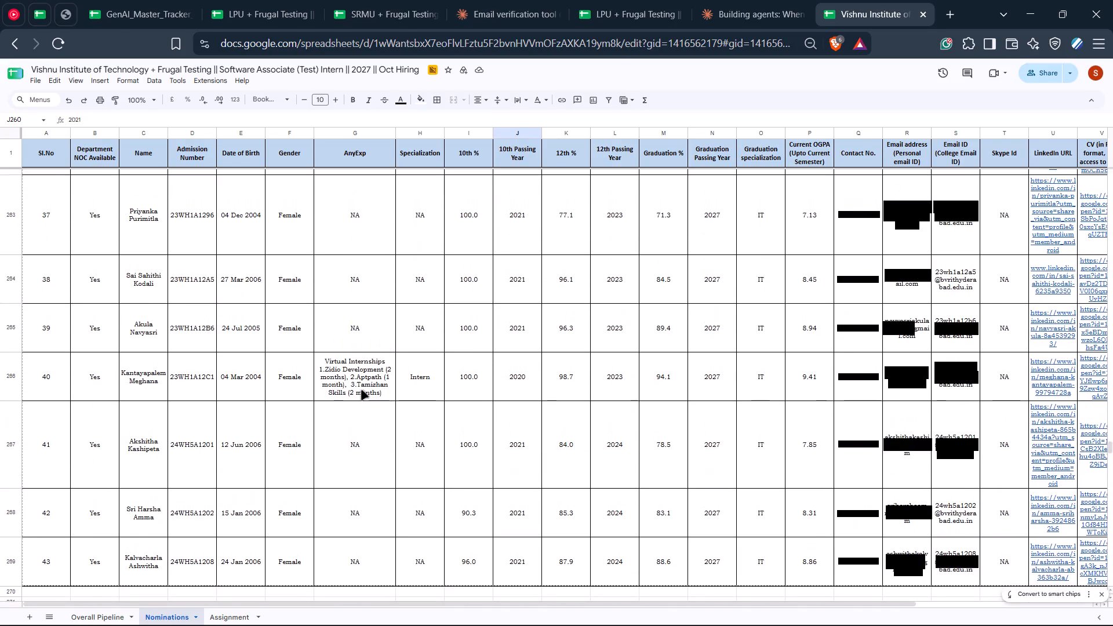
scroll(373, 461, up, 1)
scroll(299, 523, right, 1)
click(341, 577)
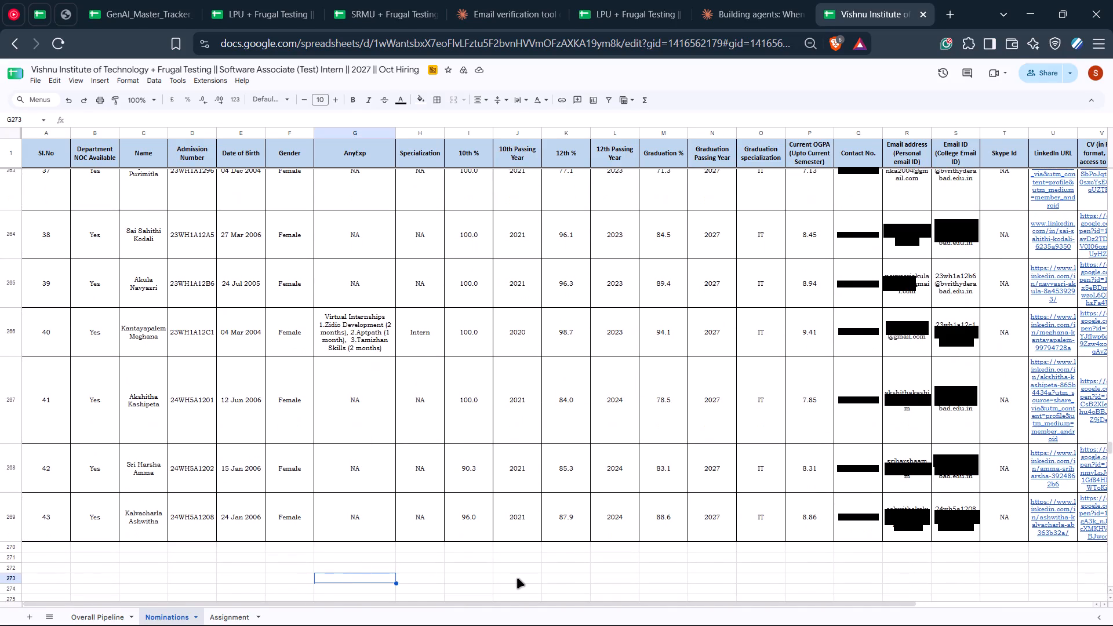
Review the Nominations sheet's contact, LinkedIn URL and CV columns from the last candidates back up to the first row.
scroll(535, 561, left, 5)
scroll(670, 507, up, 5)
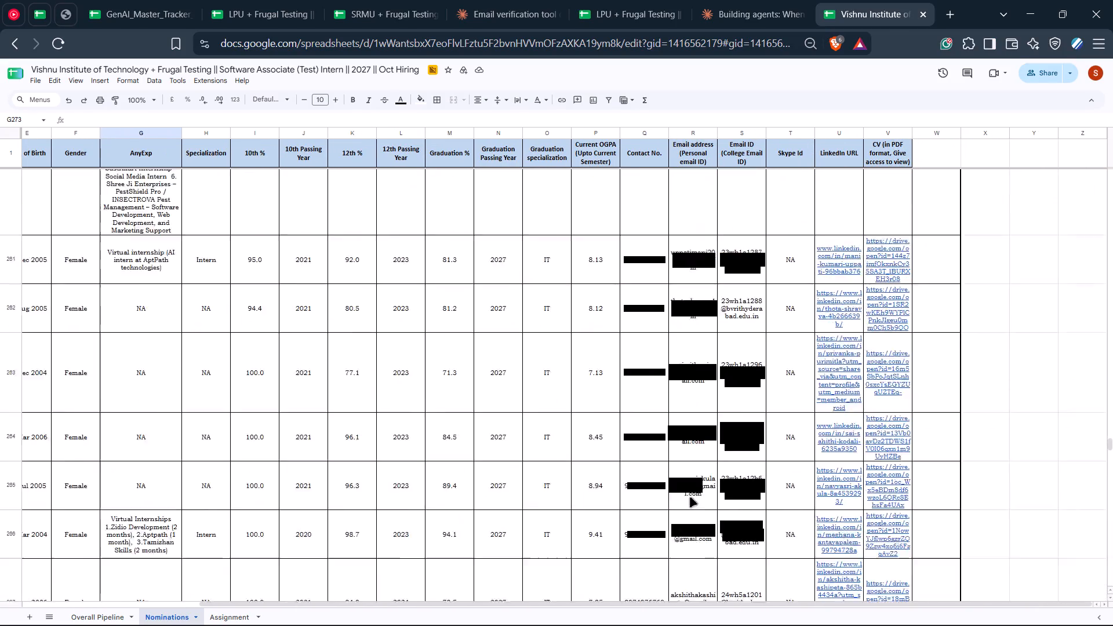
scroll(690, 497, up, 16)
scroll(690, 497, up, 17)
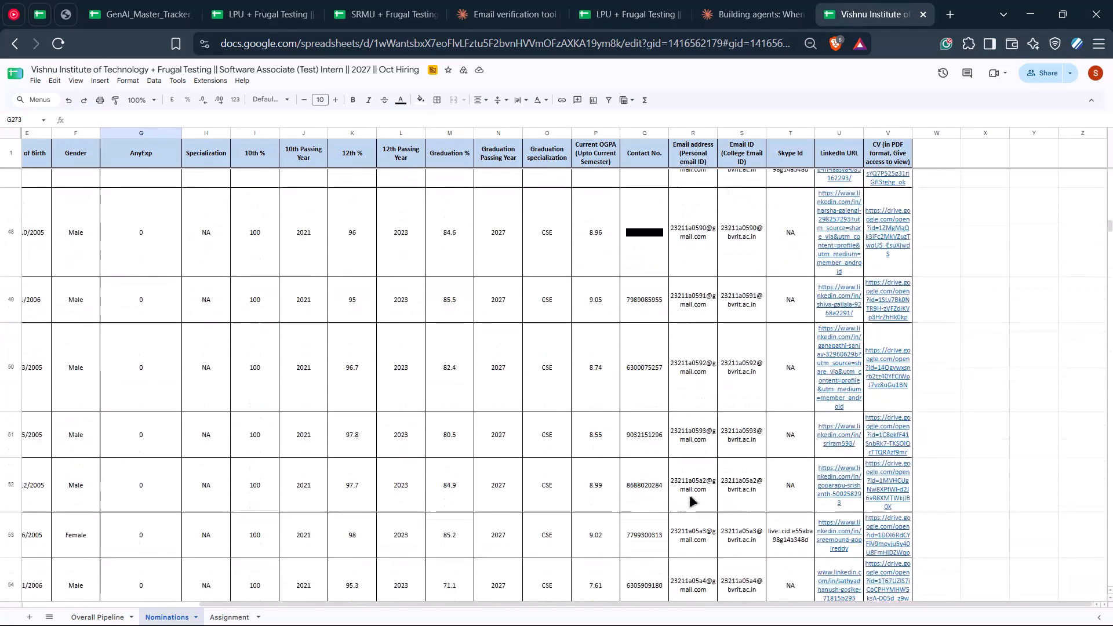
scroll(690, 497, up, 18)
scroll(817, 428, right, 3)
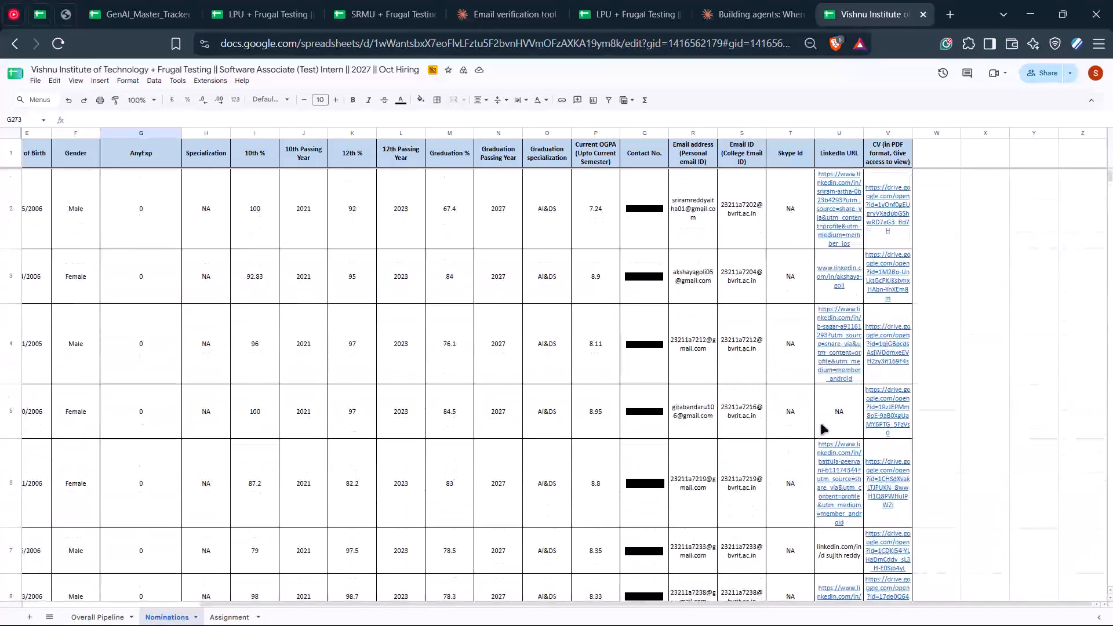
scroll(821, 424, right, 5)
scroll(611, 414, right, 6)
scroll(634, 402, left, 4)
scroll(634, 402, right, 8)
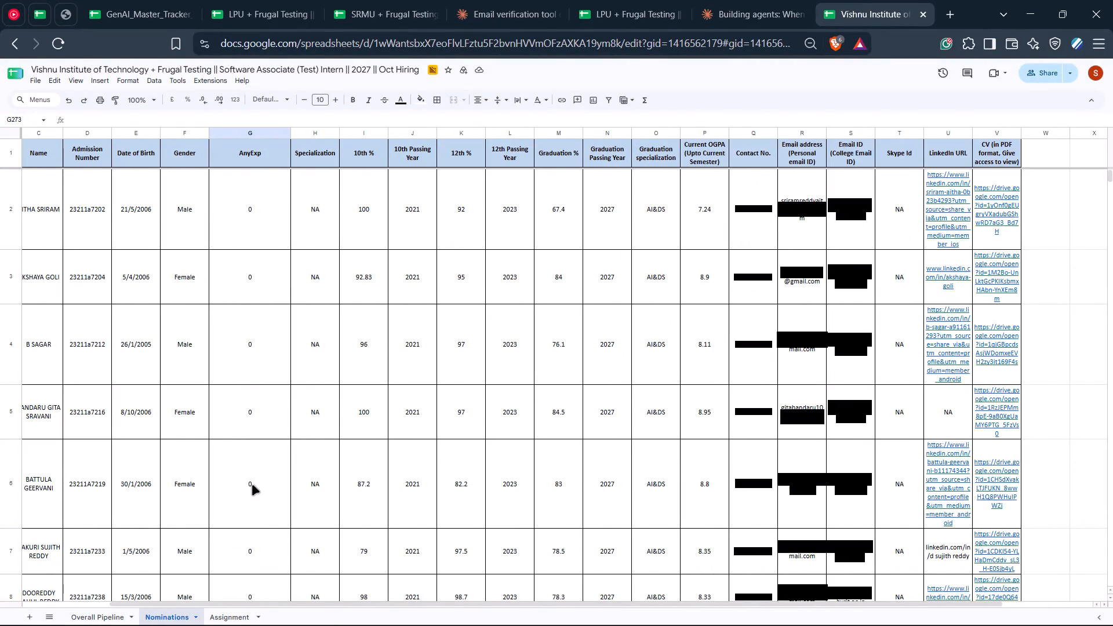
In the Assignment sheet, check the entry counts of the whole Assignment Link column and the whole CV column.
click(230, 612)
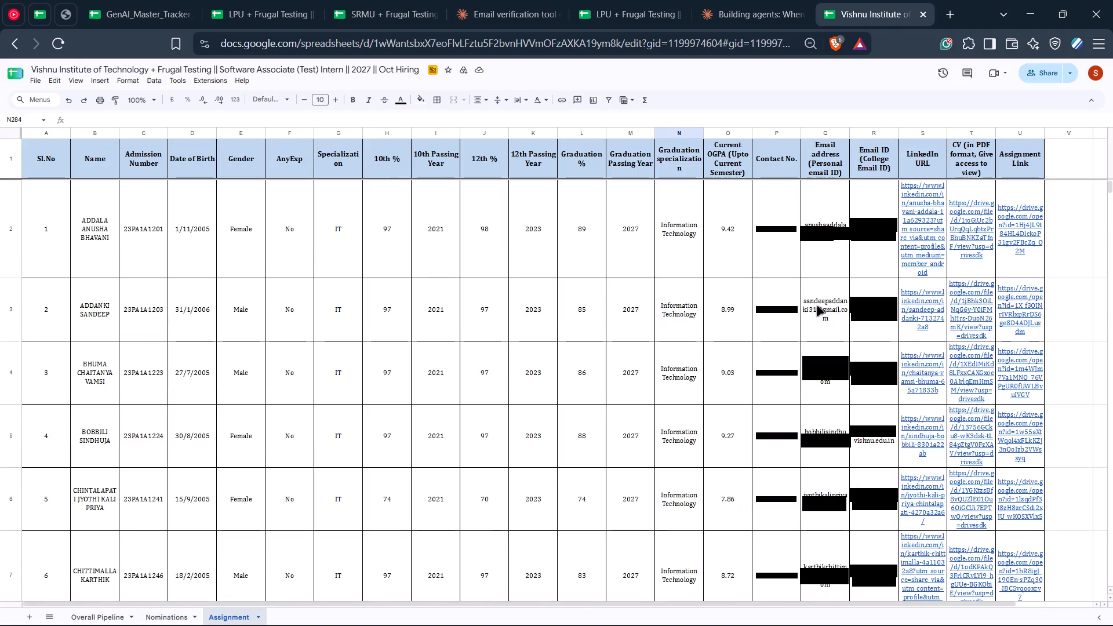
click(869, 86)
click(1080, 212)
scroll(1085, 238, down, 6)
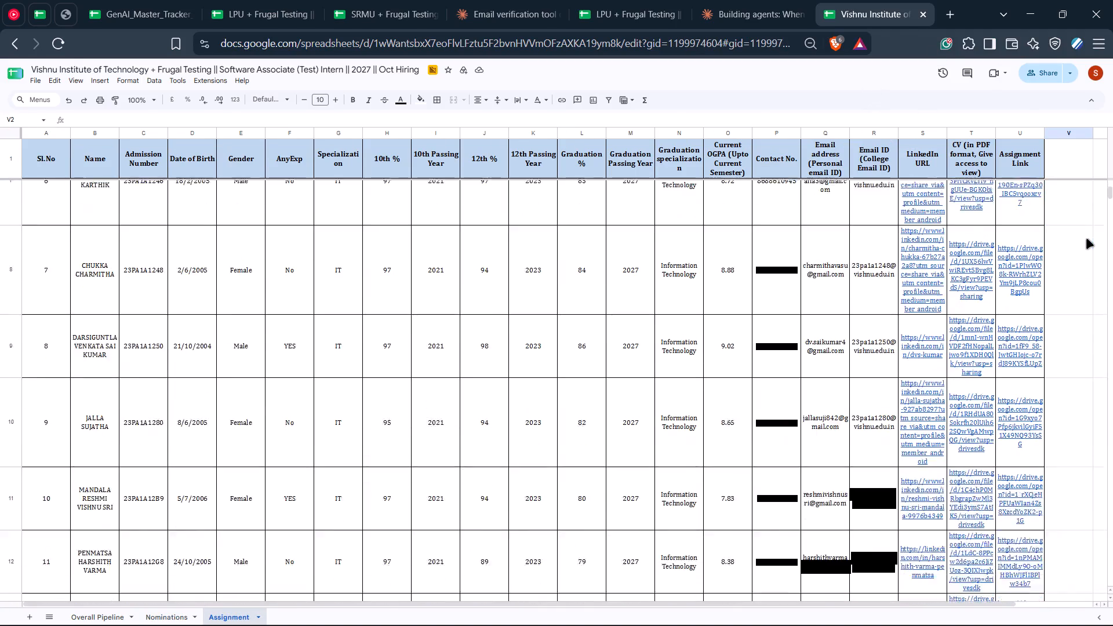
scroll(1056, 345, up, 10)
click(1023, 137)
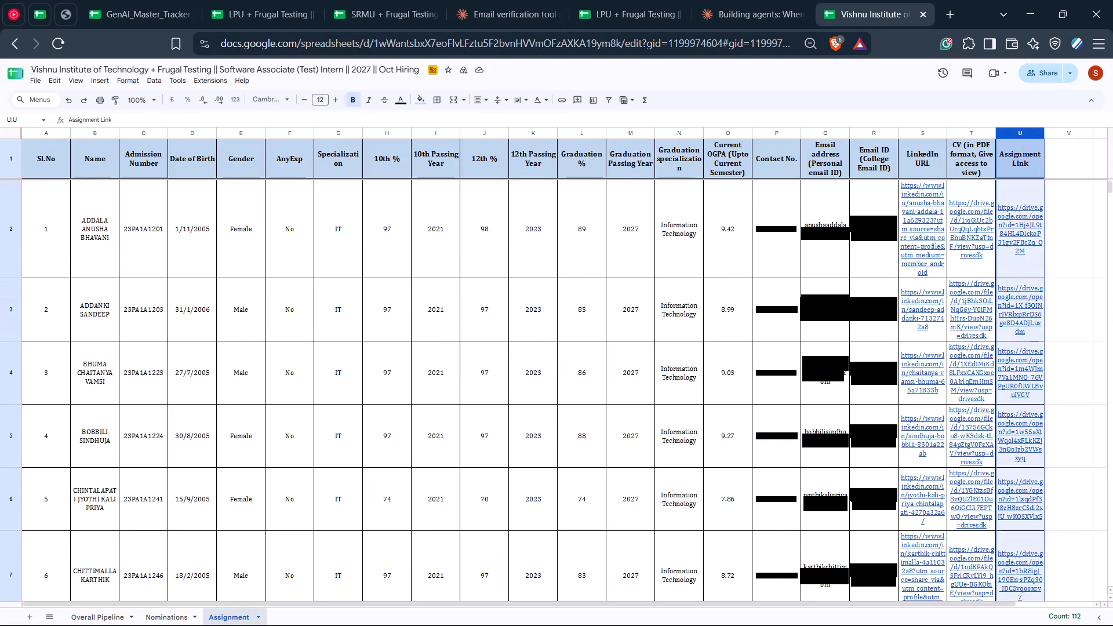
scroll(1057, 215, right, 3)
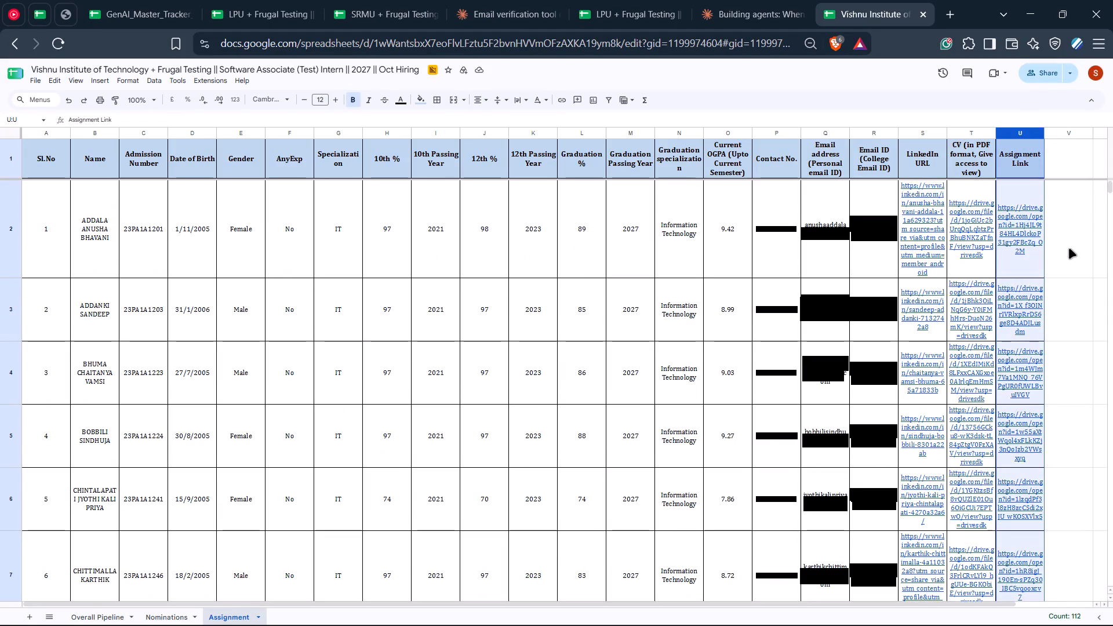
click(1069, 249)
click(967, 137)
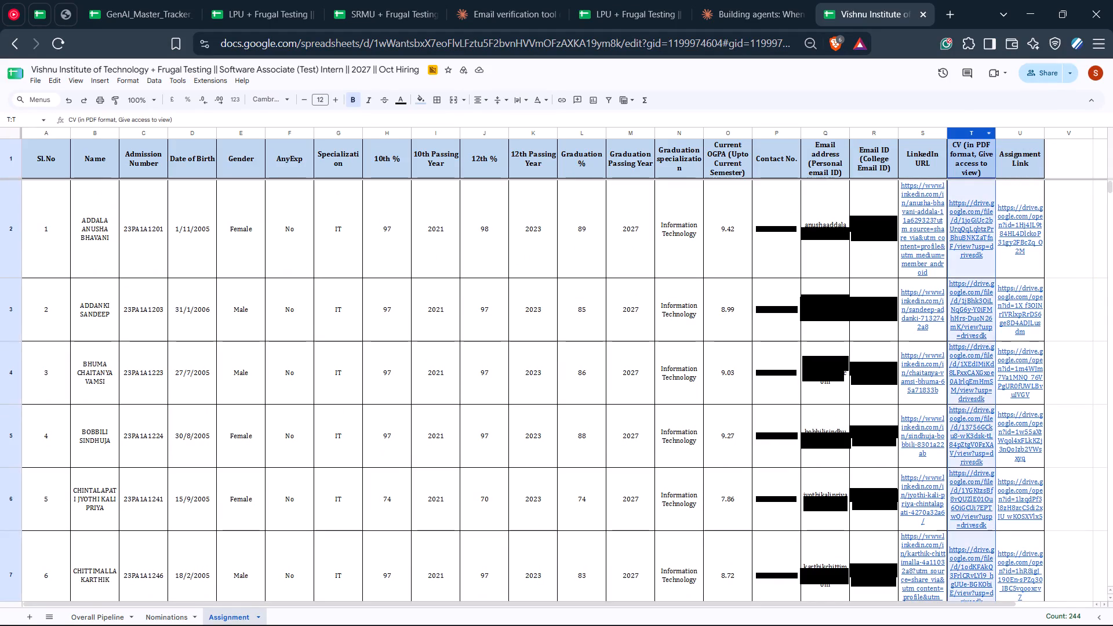
click(1082, 194)
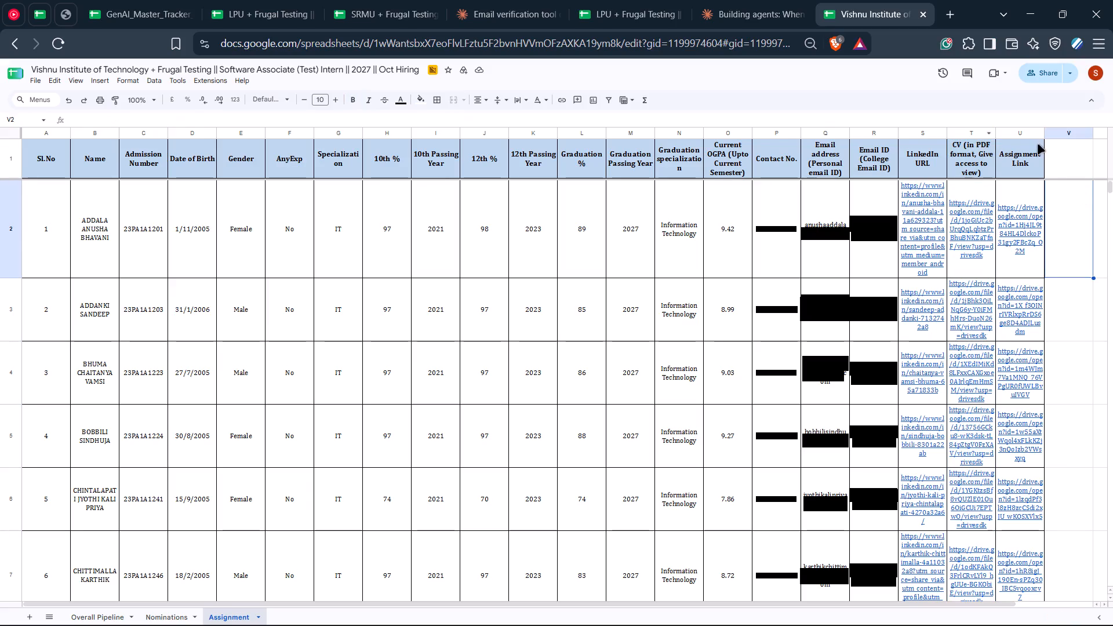
Select the Assignment Link column and inspect it down to about row 228 and back up for filled and blank cells.
click(1019, 132)
scroll(1076, 283, down, 9)
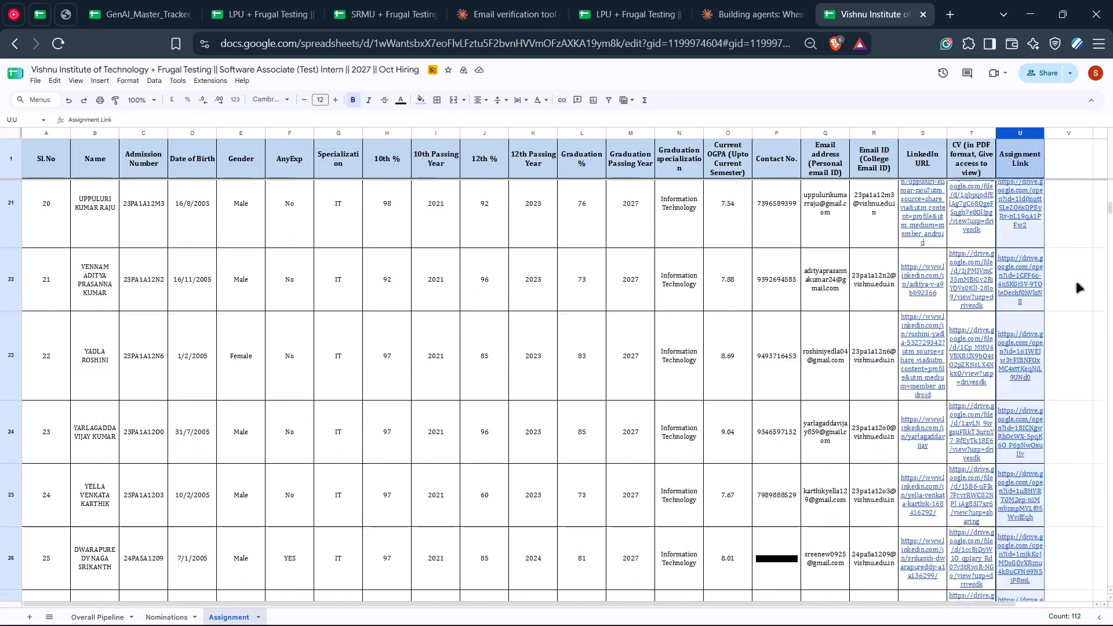
scroll(1076, 283, down, 18)
scroll(1076, 283, down, 6)
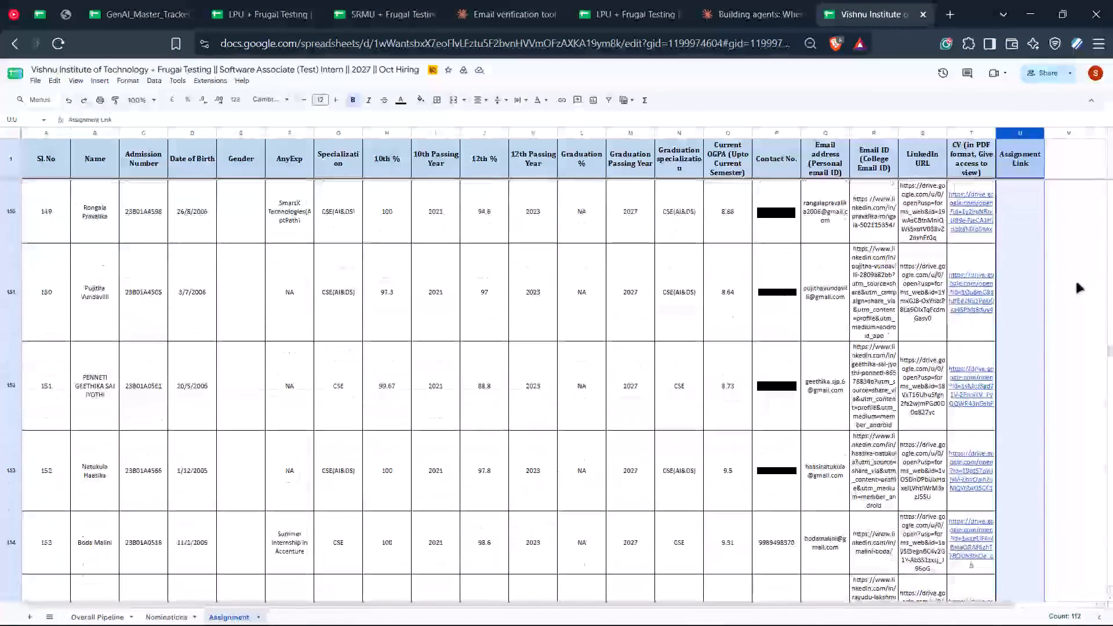
scroll(1076, 283, down, 13)
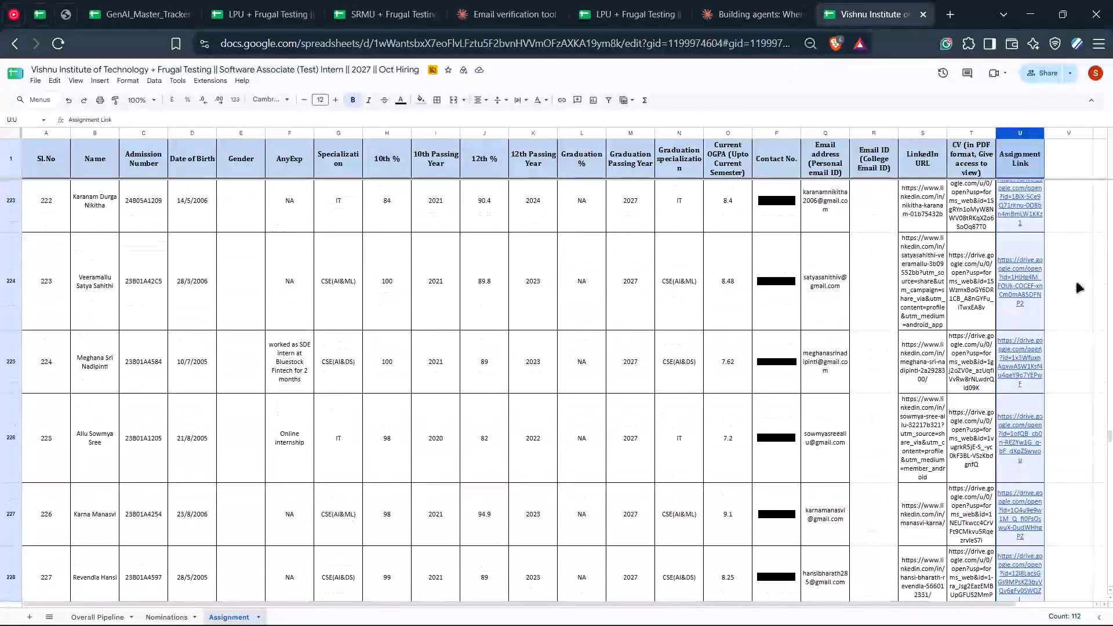
scroll(1076, 283, up, 18)
scroll(1076, 283, up, 10)
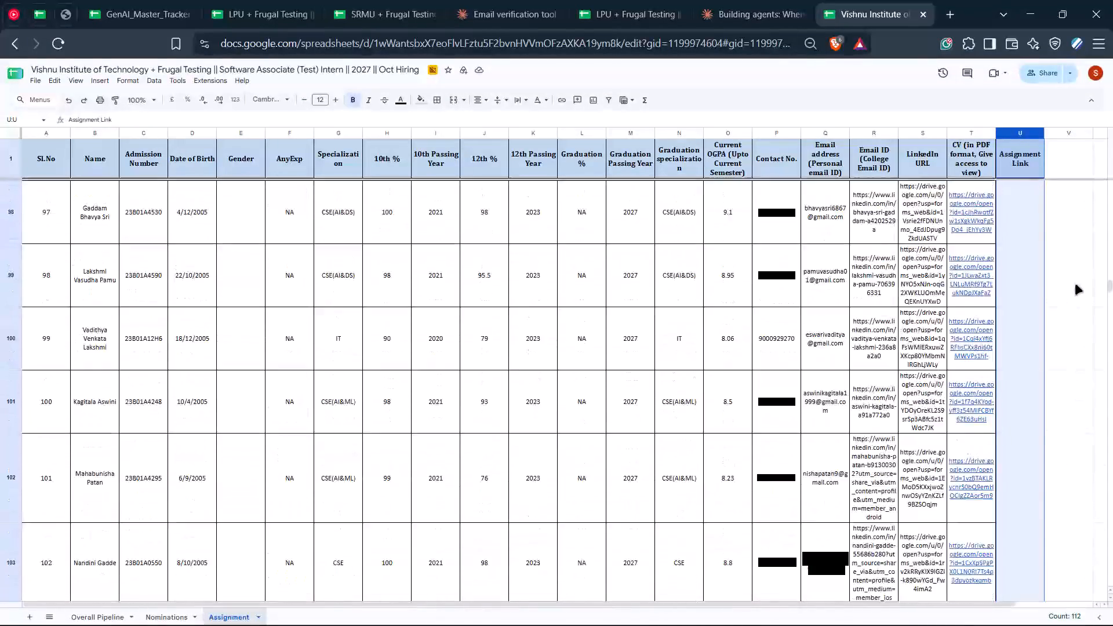
scroll(1075, 285, up, 8)
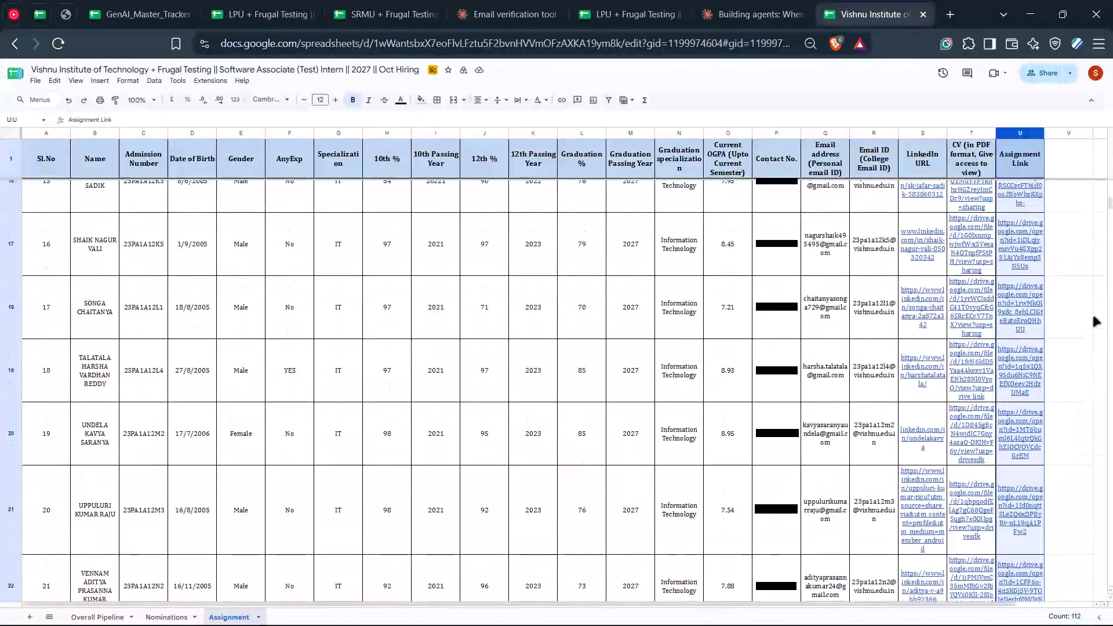
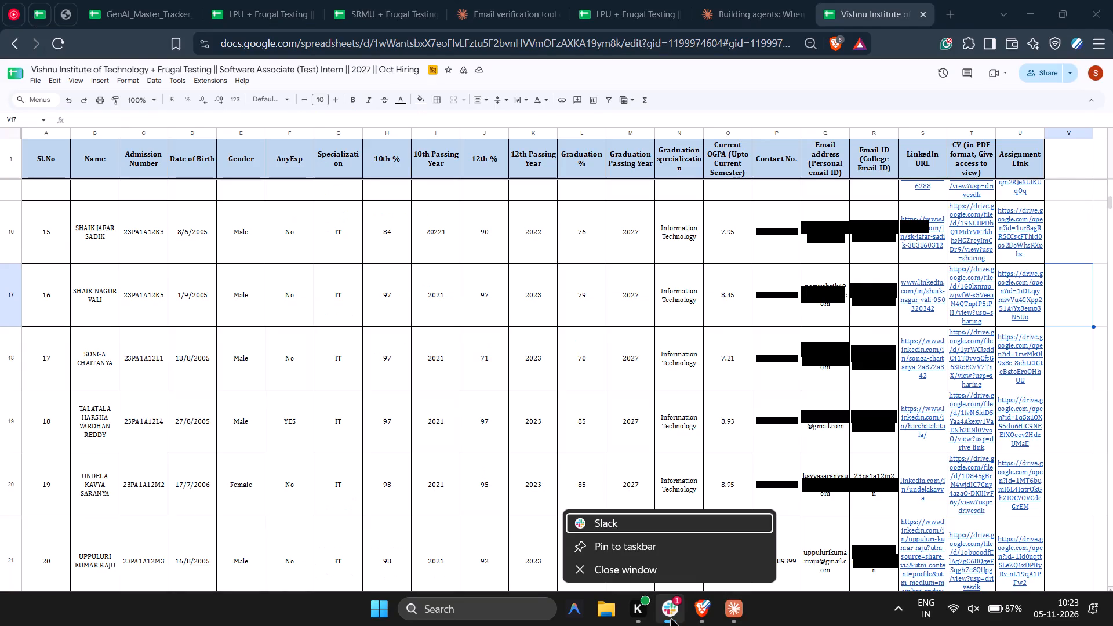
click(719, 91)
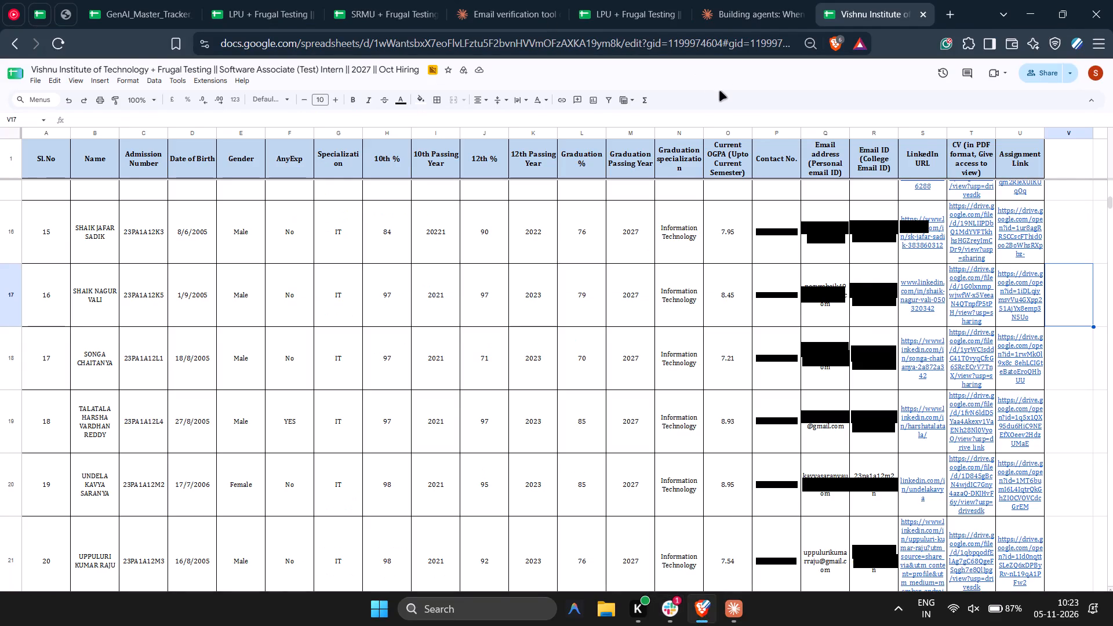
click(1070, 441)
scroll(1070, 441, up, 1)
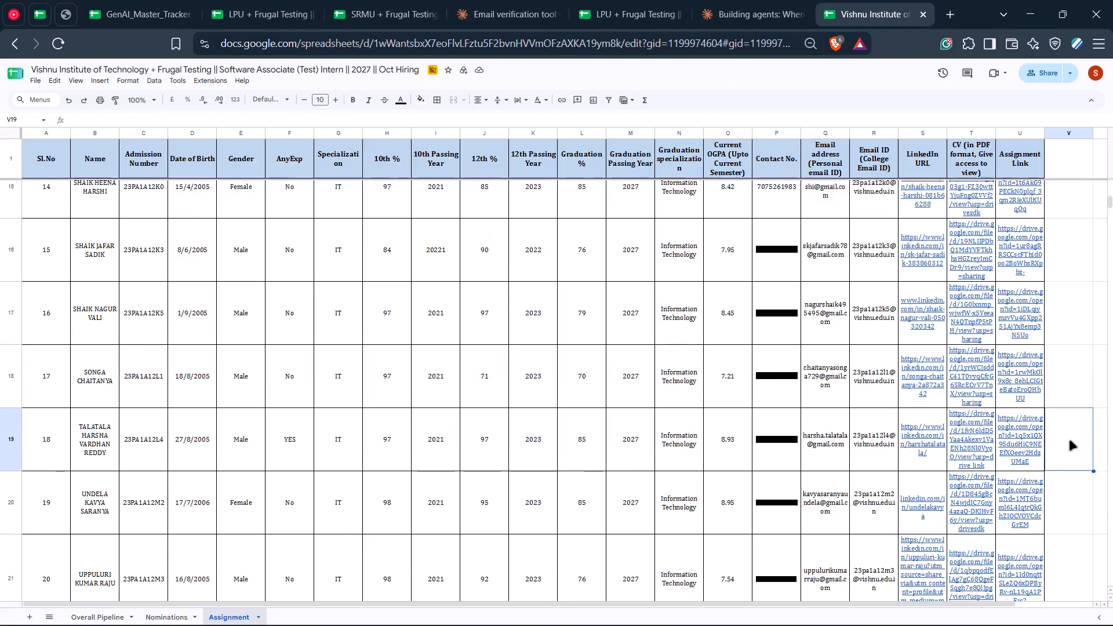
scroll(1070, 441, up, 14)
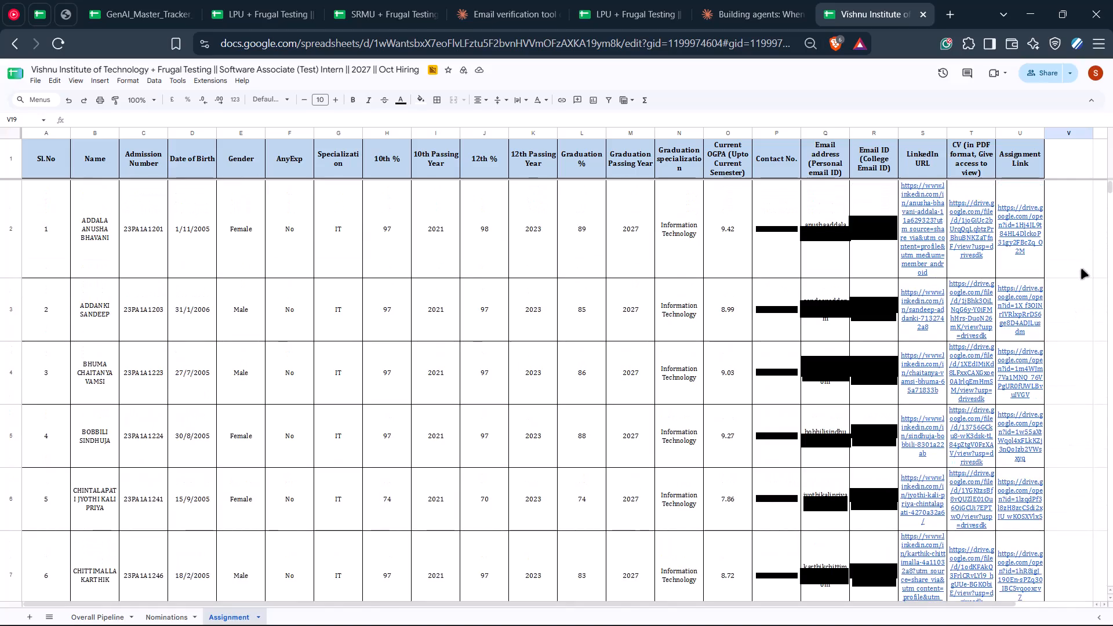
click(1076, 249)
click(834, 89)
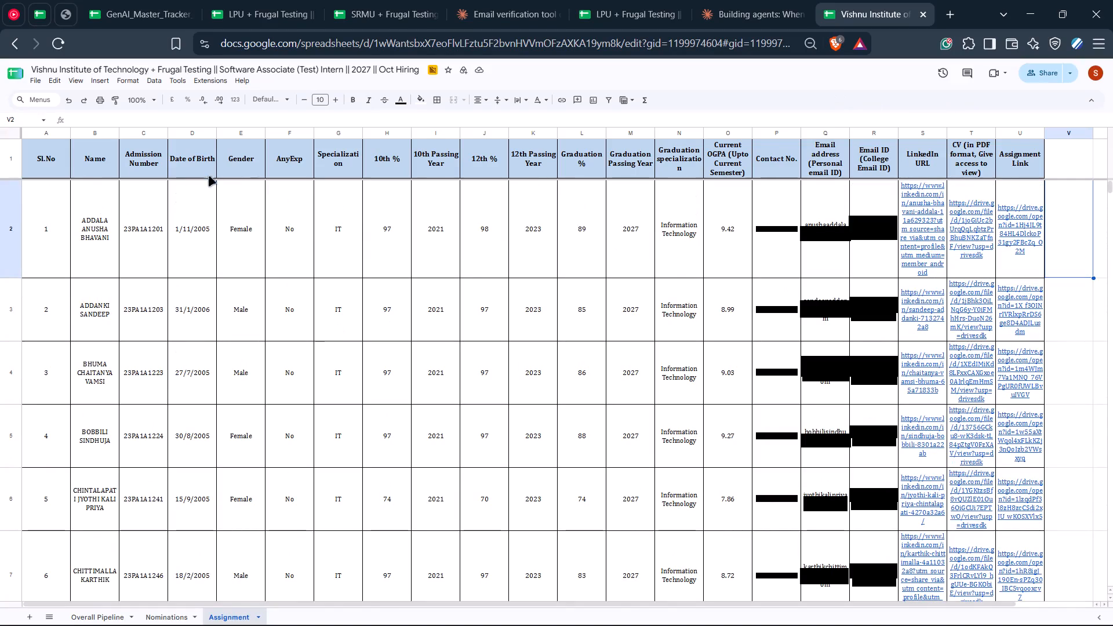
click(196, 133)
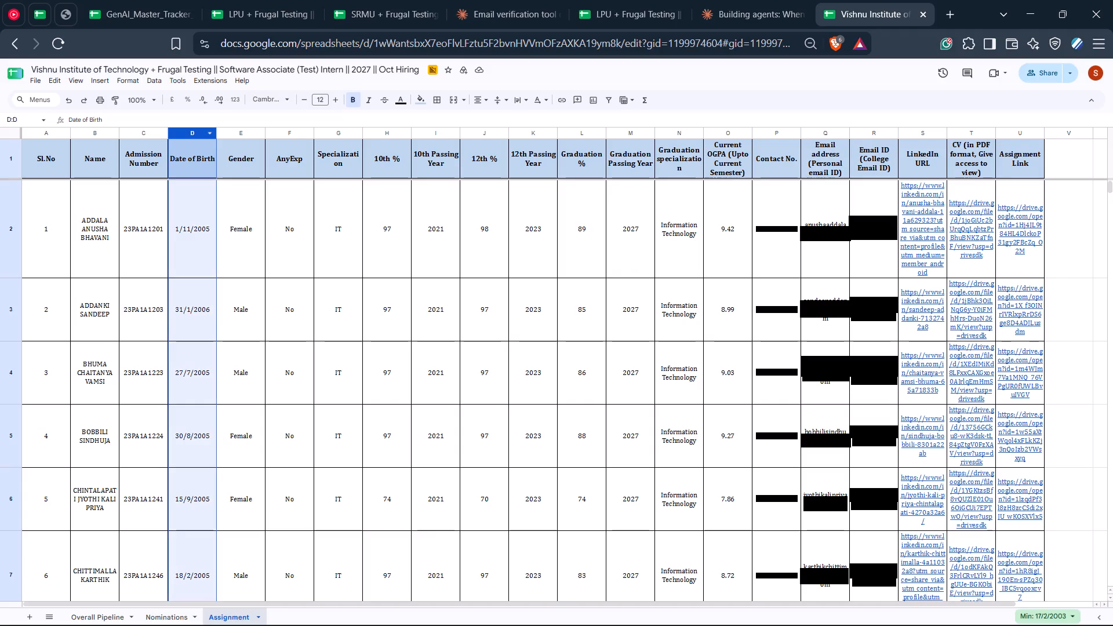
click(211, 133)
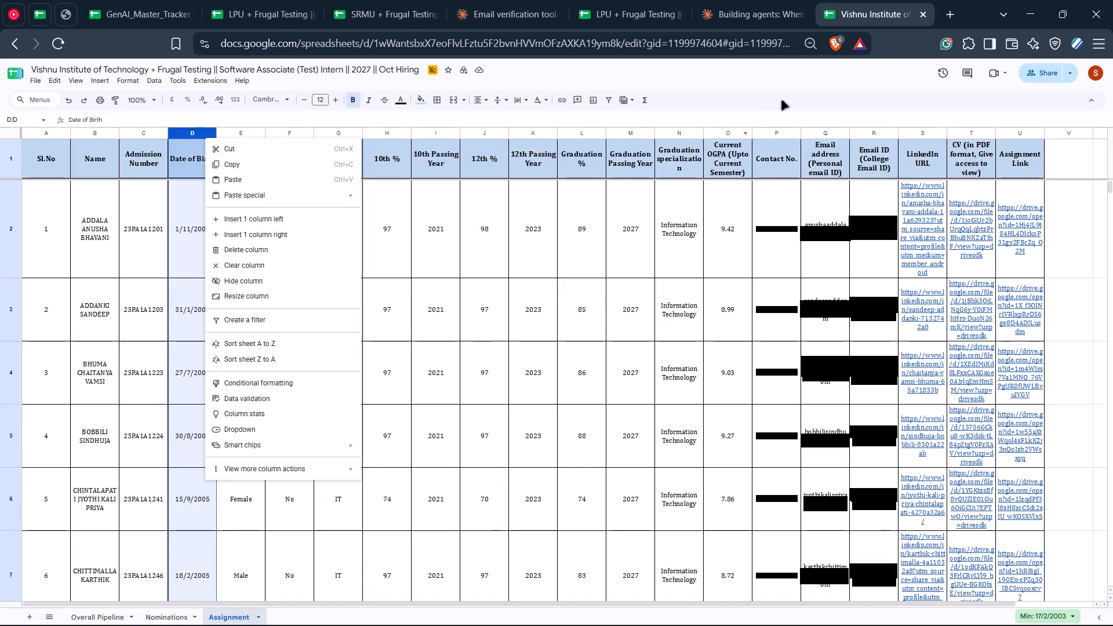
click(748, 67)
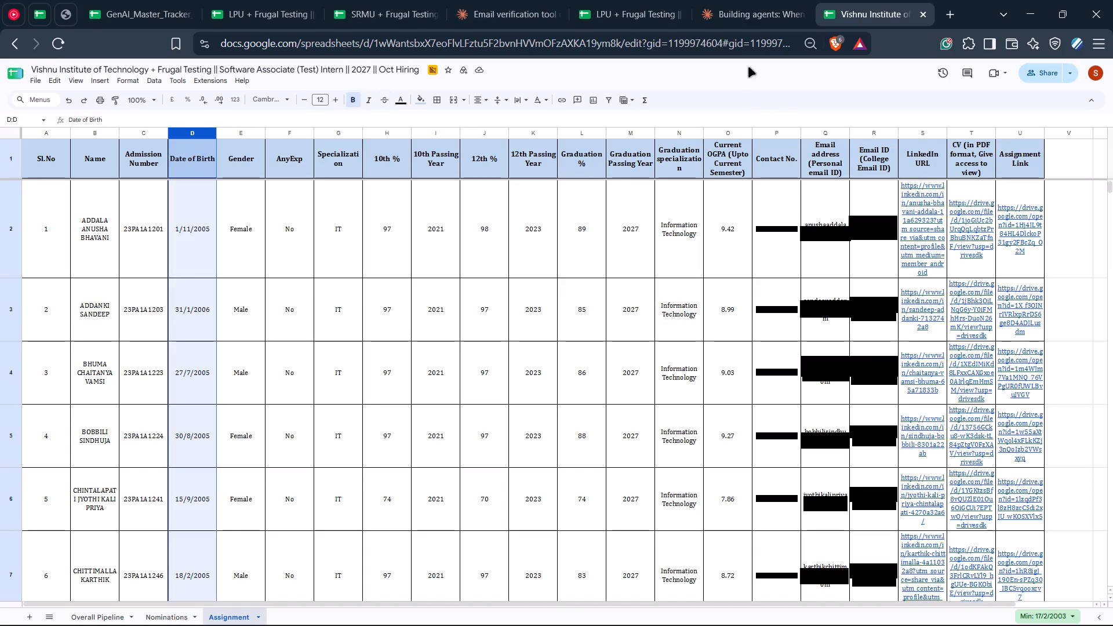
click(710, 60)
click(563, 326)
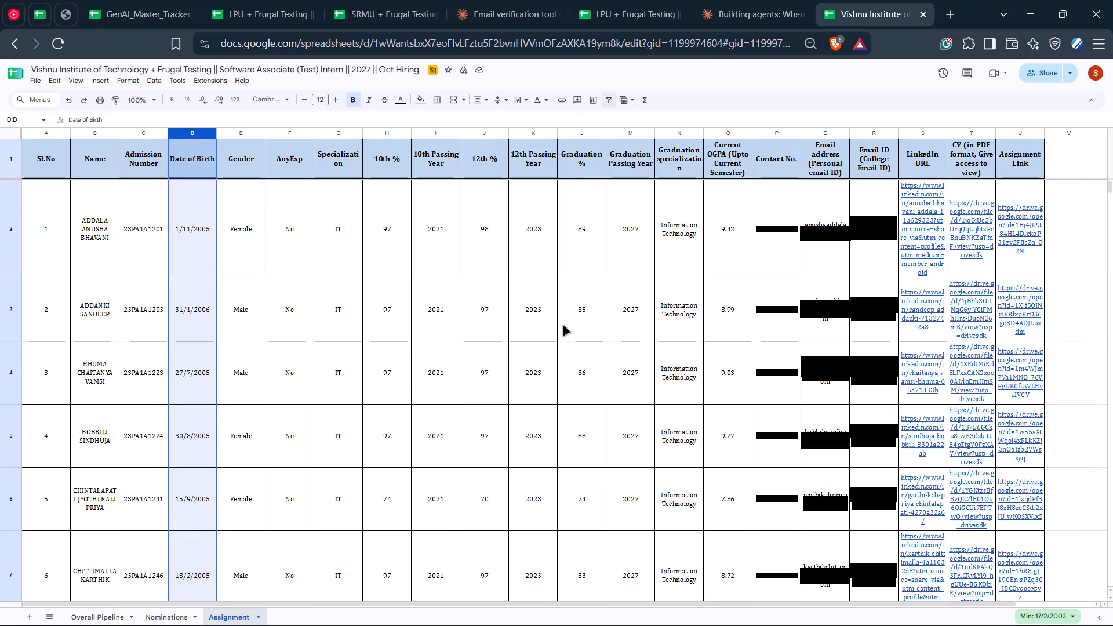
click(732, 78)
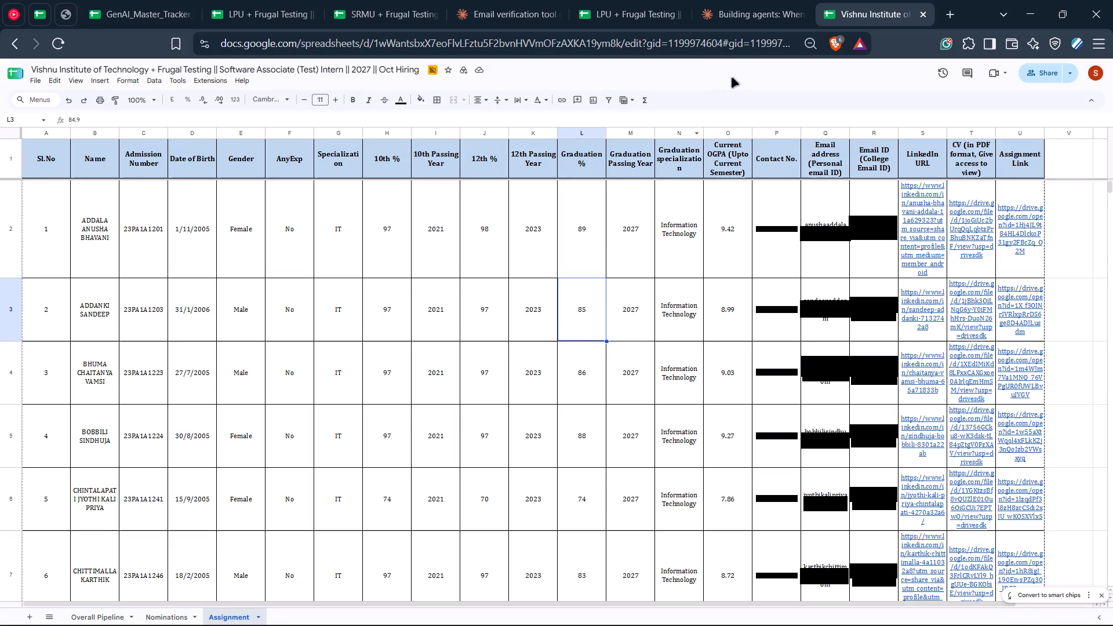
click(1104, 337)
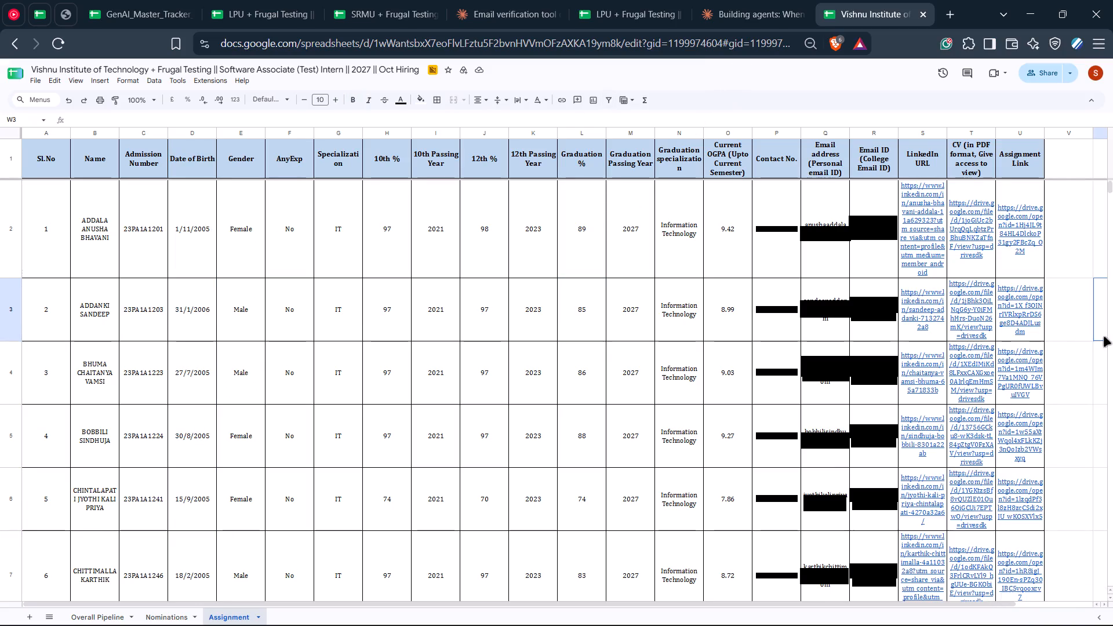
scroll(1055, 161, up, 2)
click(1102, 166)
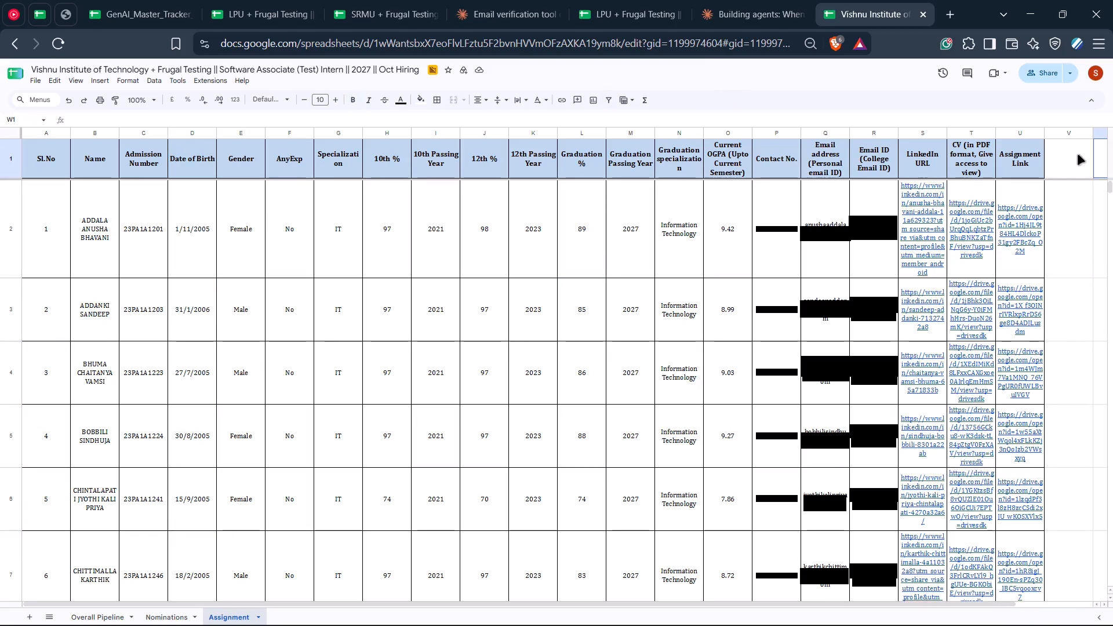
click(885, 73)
Examine the Assignment Link entries and their file previews from row 2 down to about row 90 of the Assignment sheet.
scroll(1006, 215, right, 2)
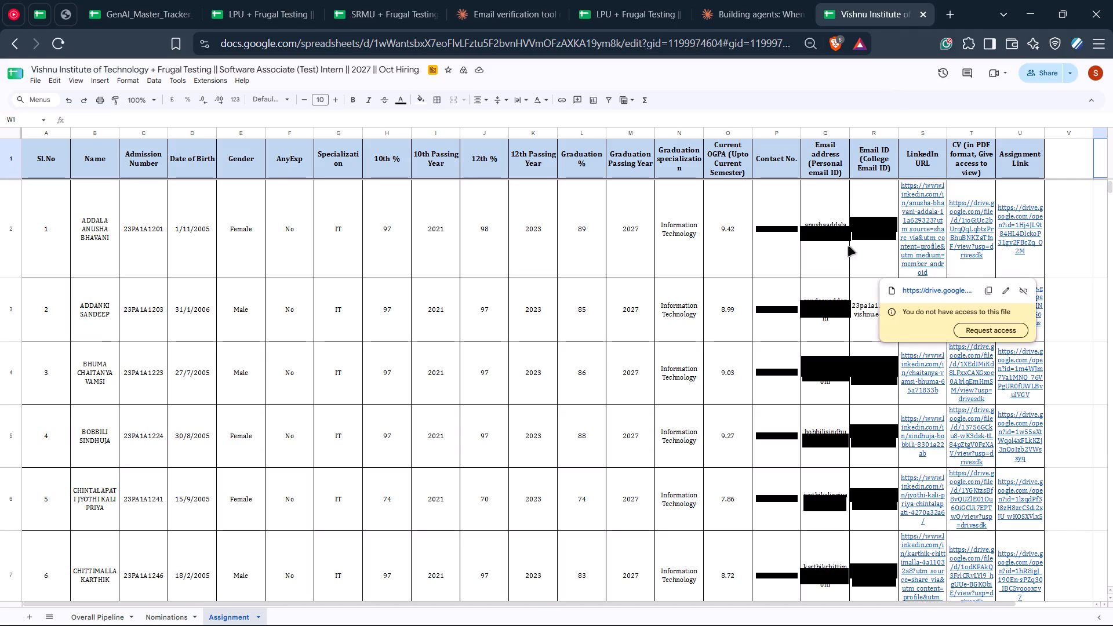
scroll(804, 264, right, 5)
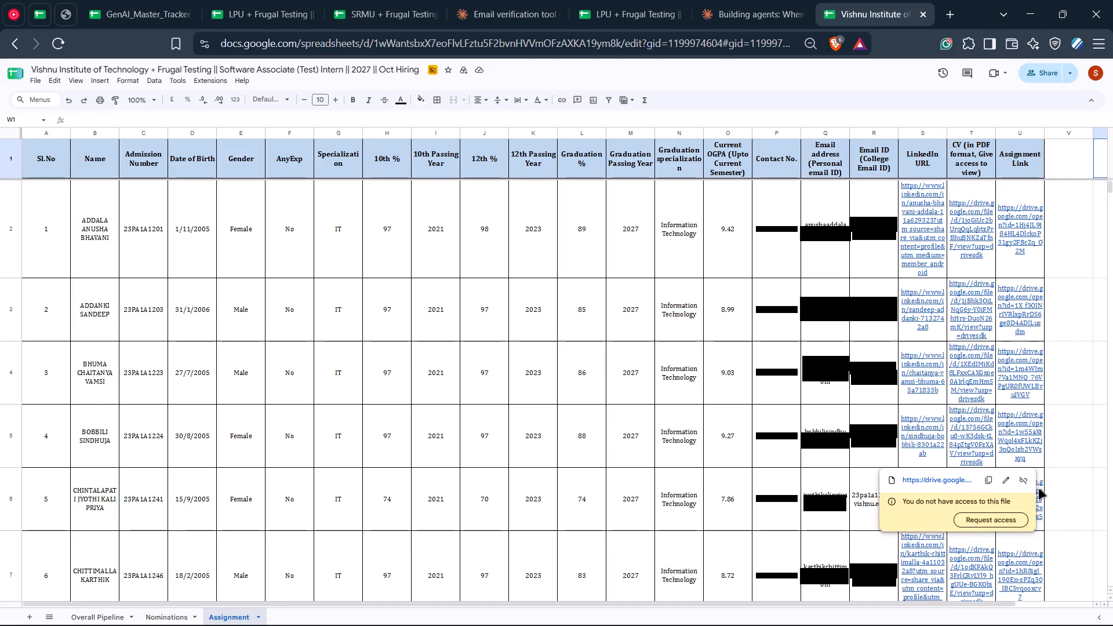
scroll(1017, 374, down, 2)
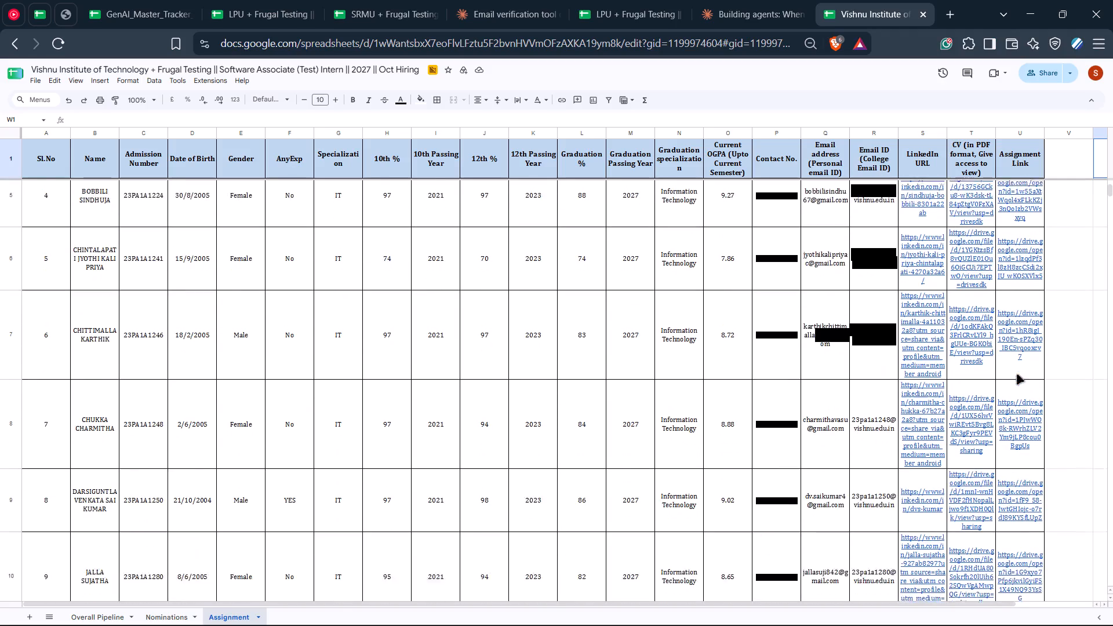
scroll(1023, 396, down, 3)
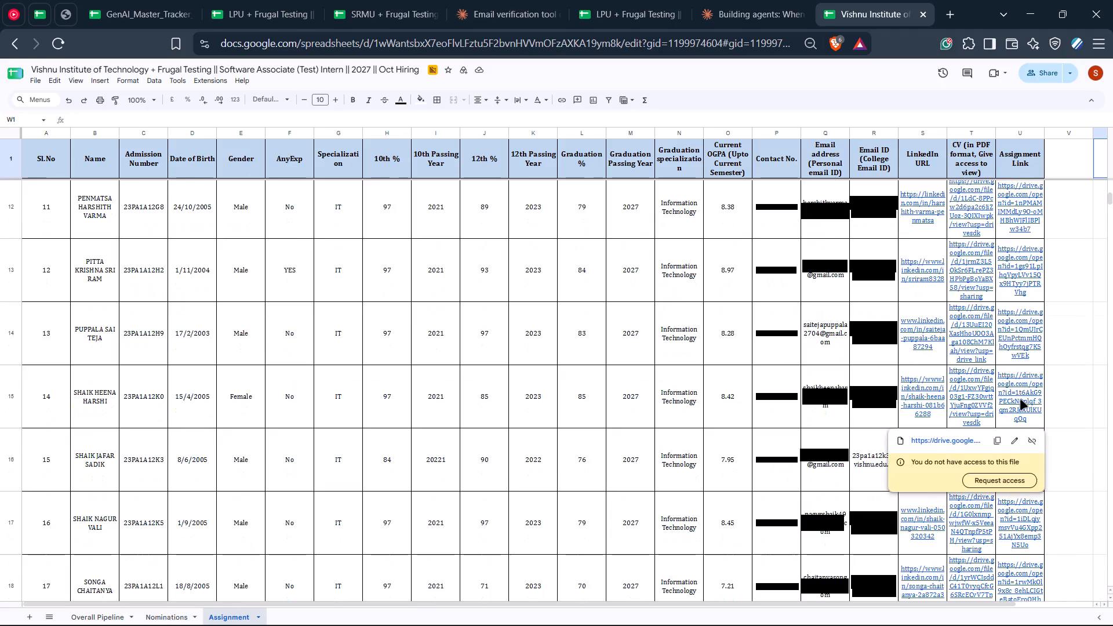
scroll(1020, 400, right, 1)
scroll(1020, 400, down, 3)
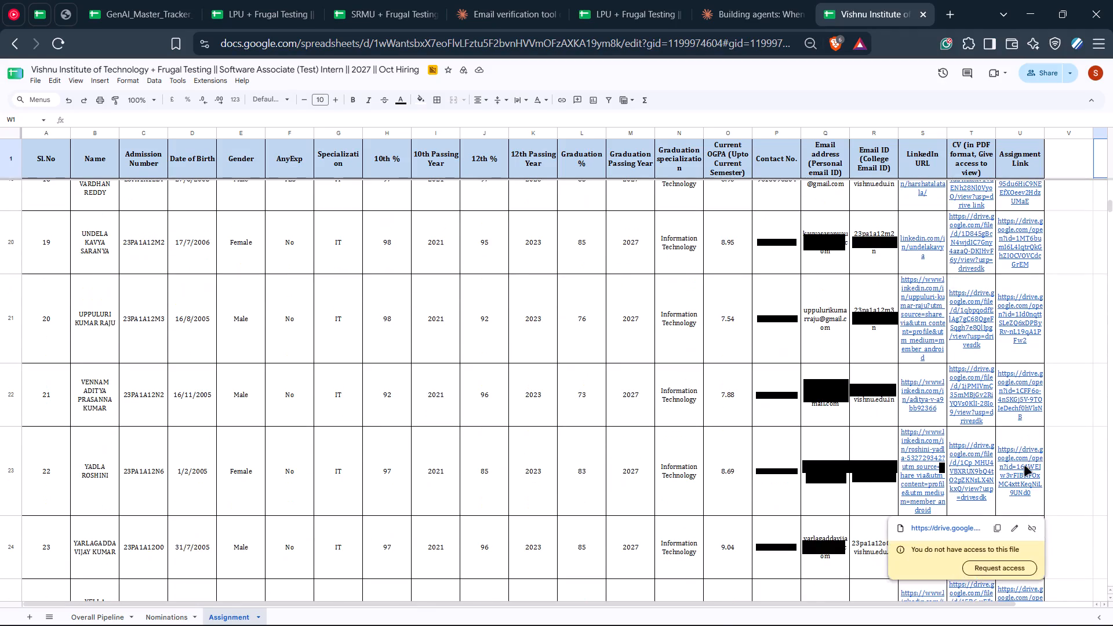
scroll(1024, 466, down, 4)
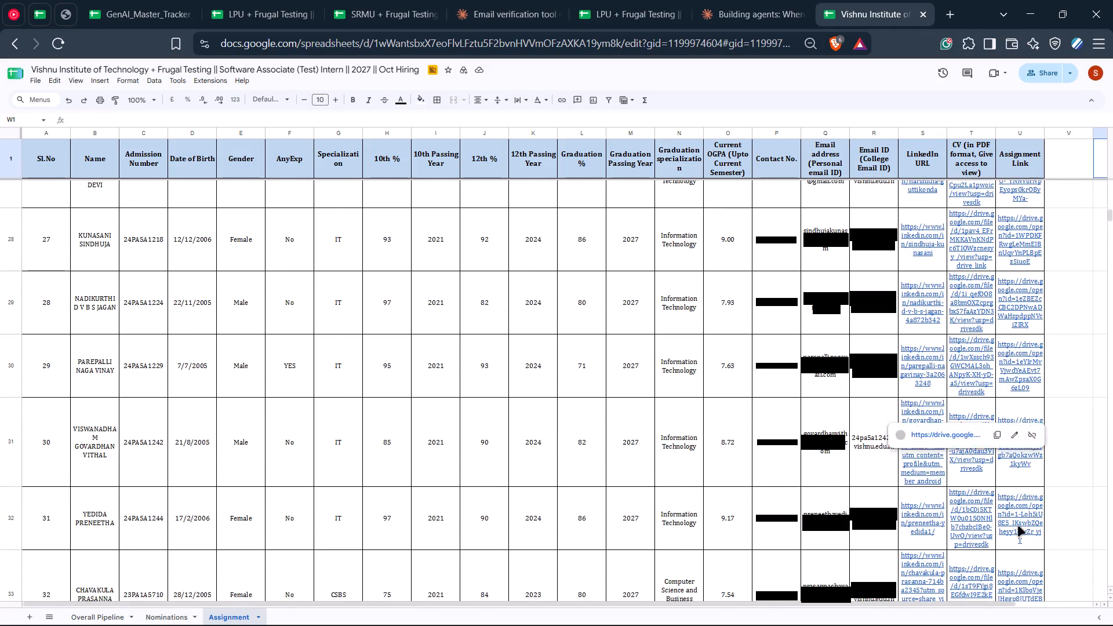
scroll(1018, 526, down, 1)
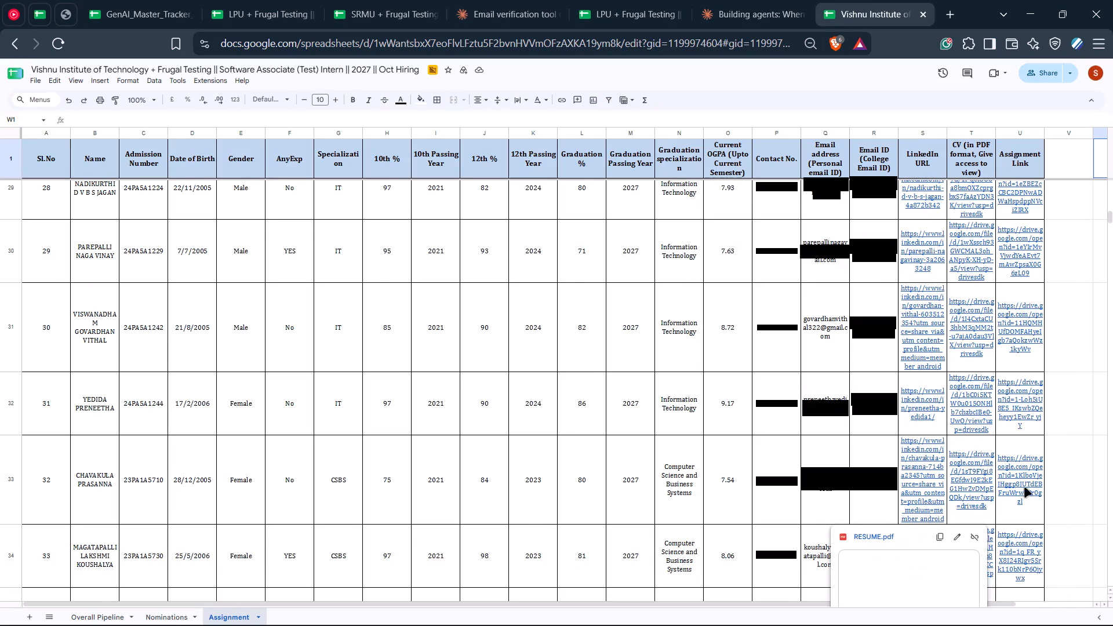
scroll(1024, 487, down, 2)
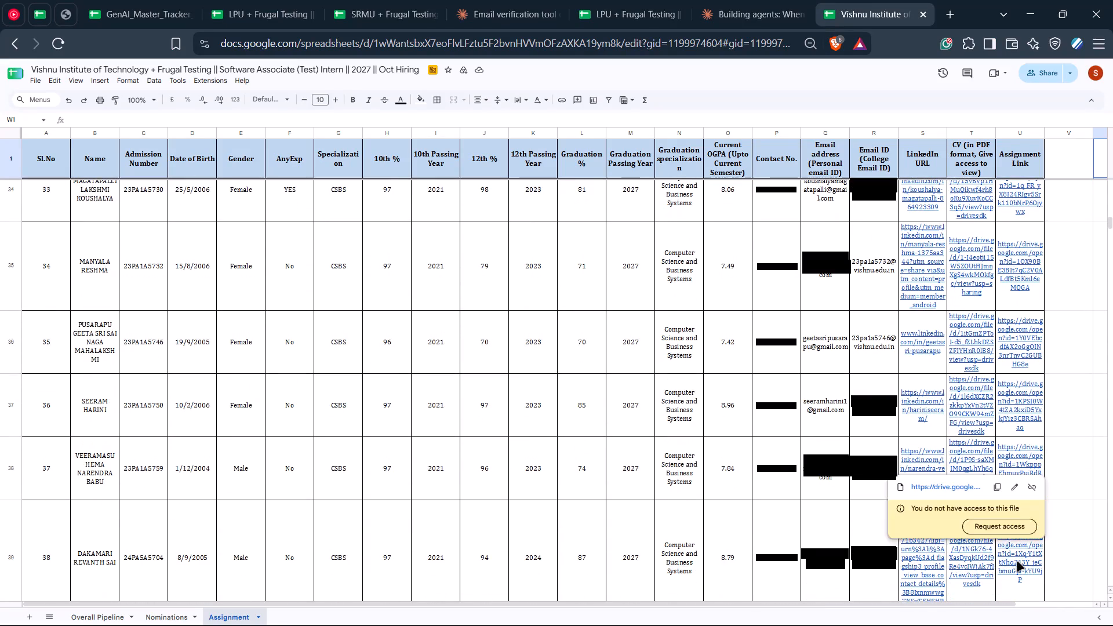
scroll(1017, 562, down, 15)
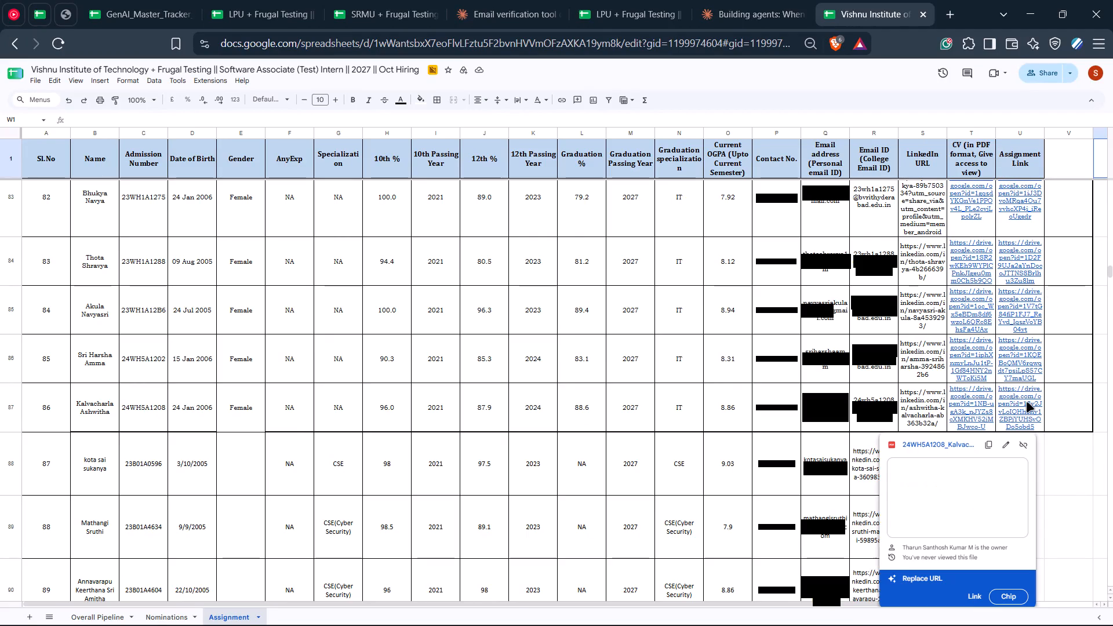
Recheck the Assignment Link entries and file previews from row 87 back up to about row 66.
scroll(1026, 313, up, 1)
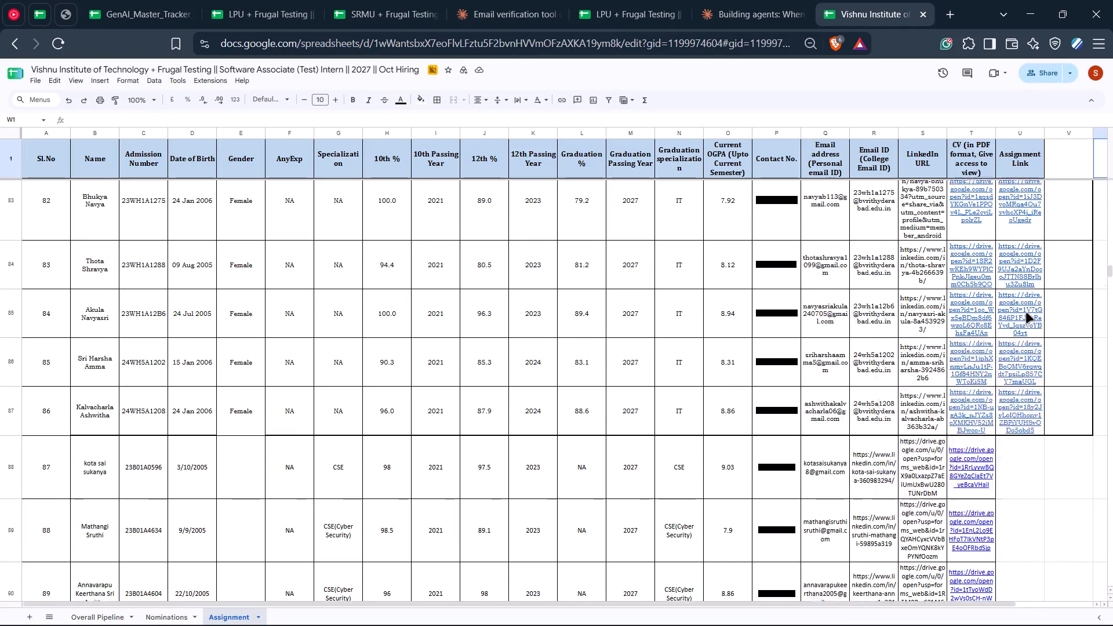
scroll(1026, 313, up, 4)
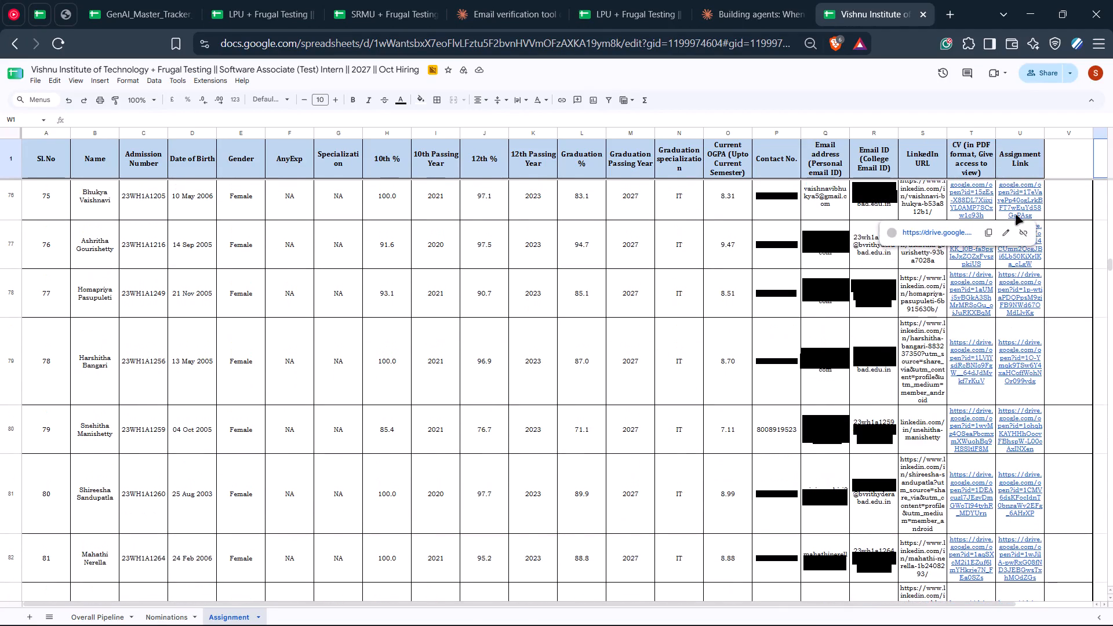
scroll(1016, 215, up, 3)
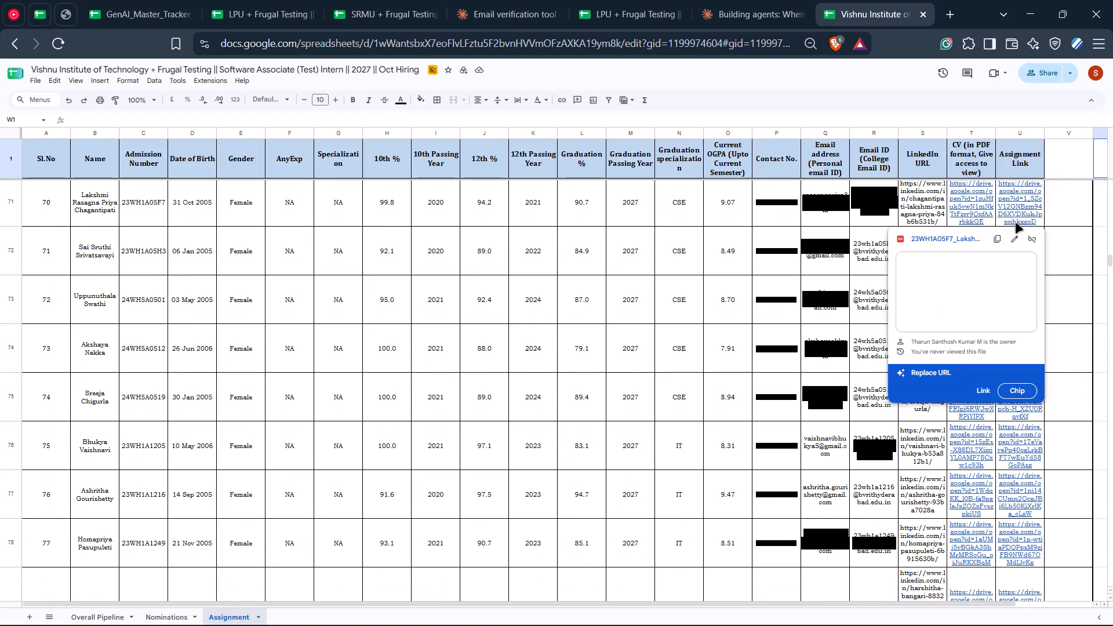
scroll(1016, 223, up, 3)
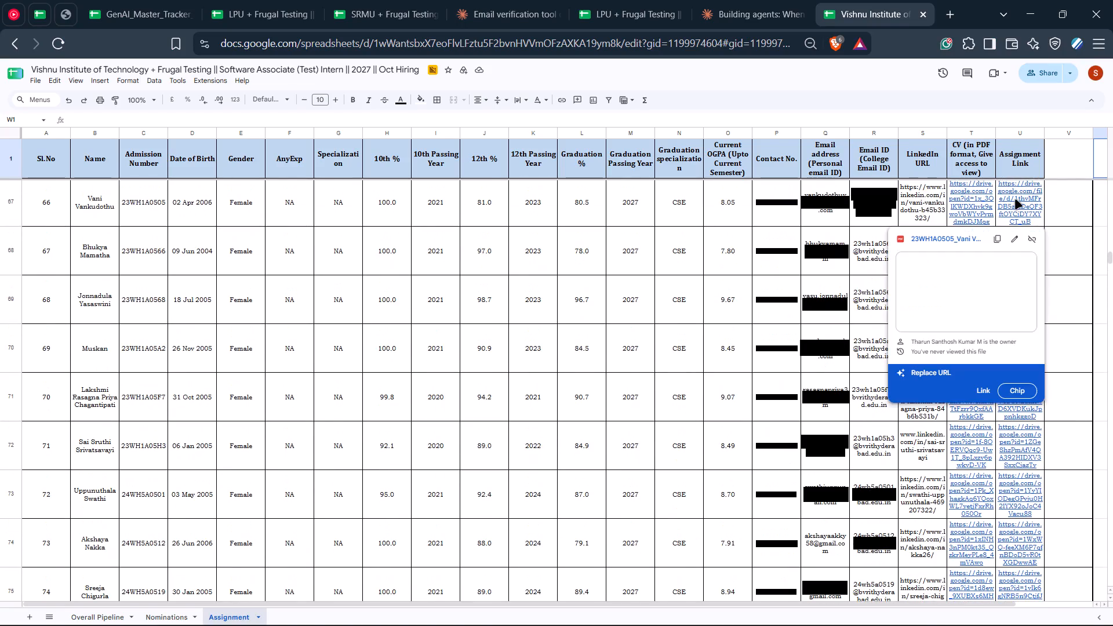
scroll(1015, 199, up, 1)
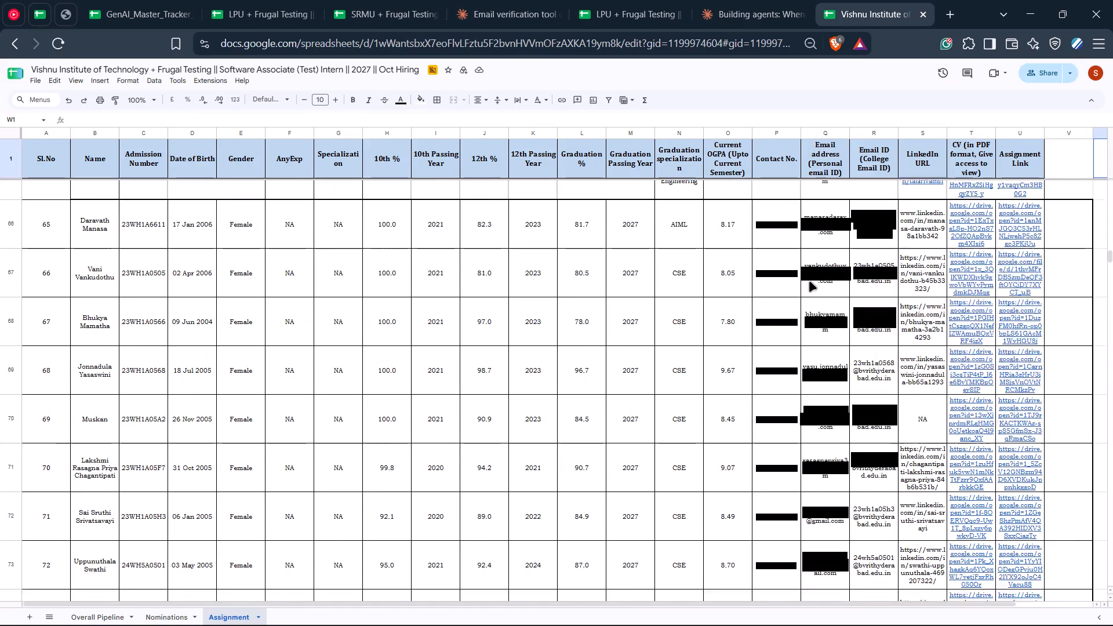
scroll(1092, 441, left, 3)
scroll(1092, 441, up, 2)
Review the CV and Assignment Link columns for filled and blank cells from row 67 down to about row 175.
scroll(1092, 441, down, 2)
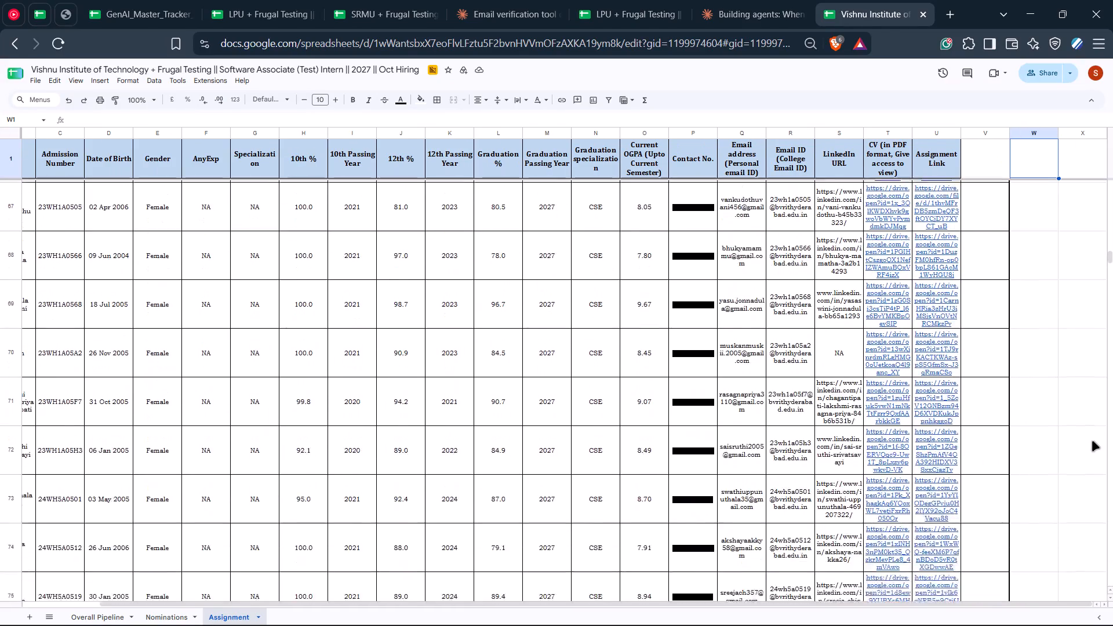
scroll(1092, 441, down, 5)
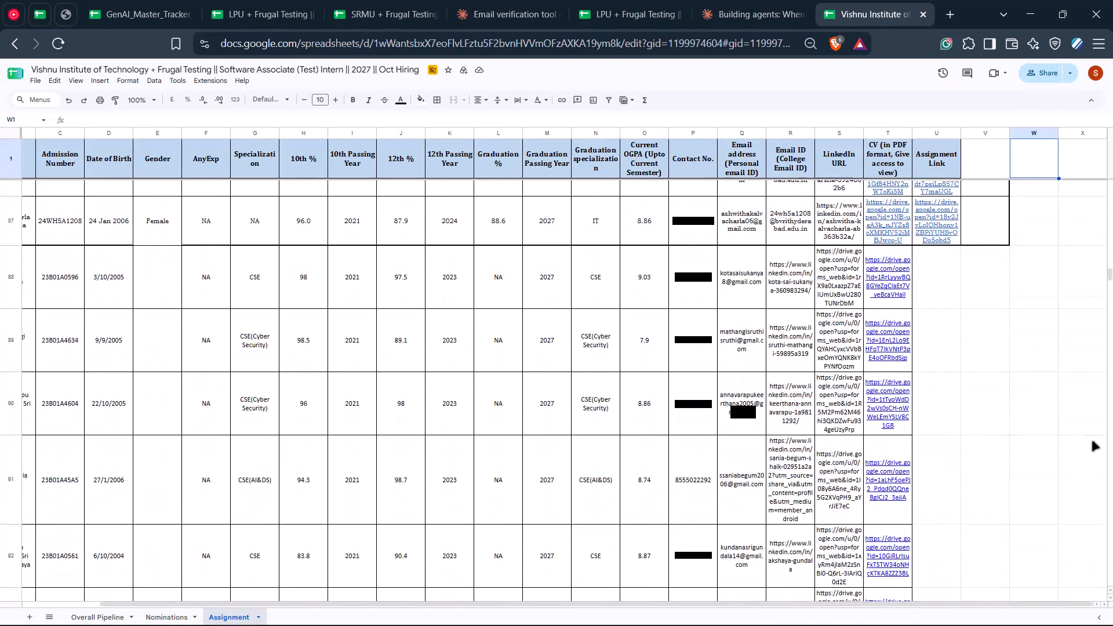
scroll(1092, 441, down, 4)
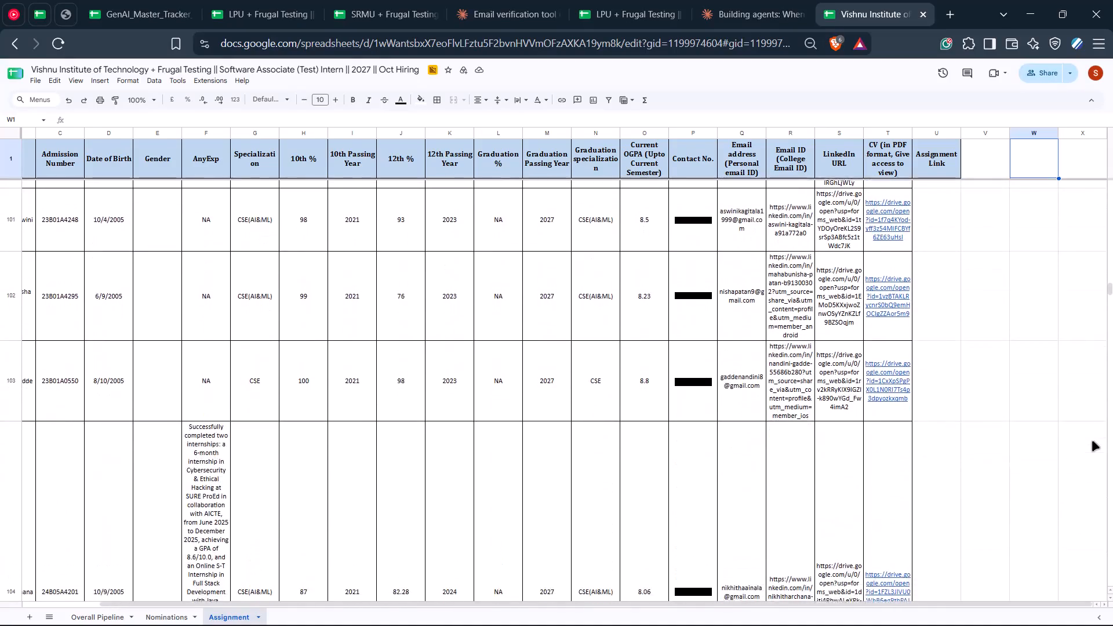
scroll(1092, 441, down, 9)
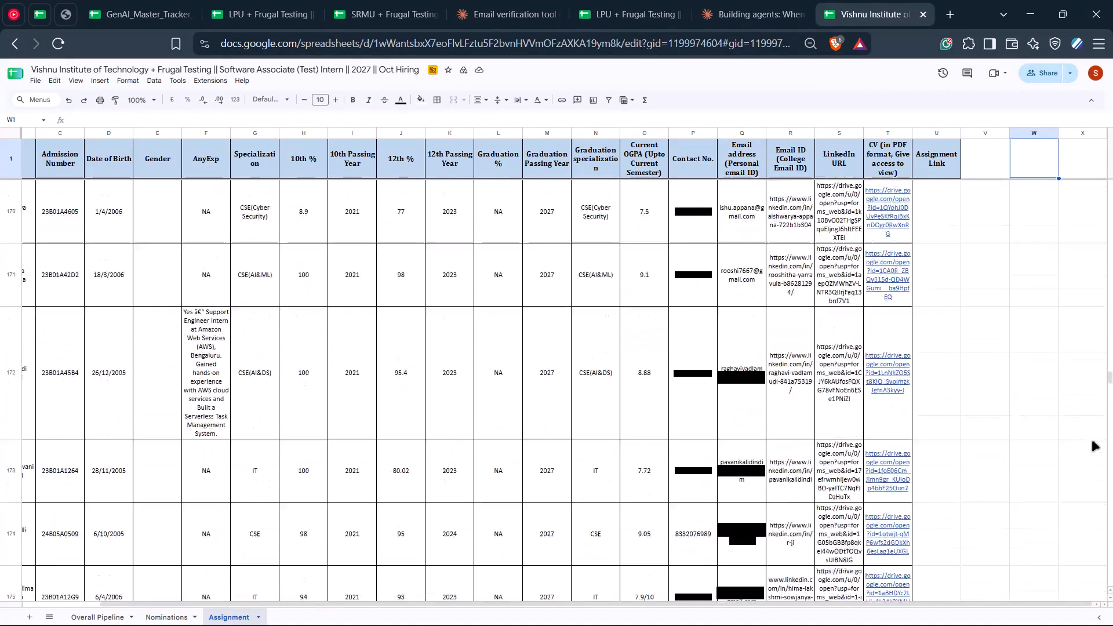
Inspect the CV and Assignment Link columns from about row 175 to the end of the list, including rows 220 to 235.
scroll(1092, 441, down, 7)
scroll(1092, 441, up, 1)
scroll(1092, 441, down, 4)
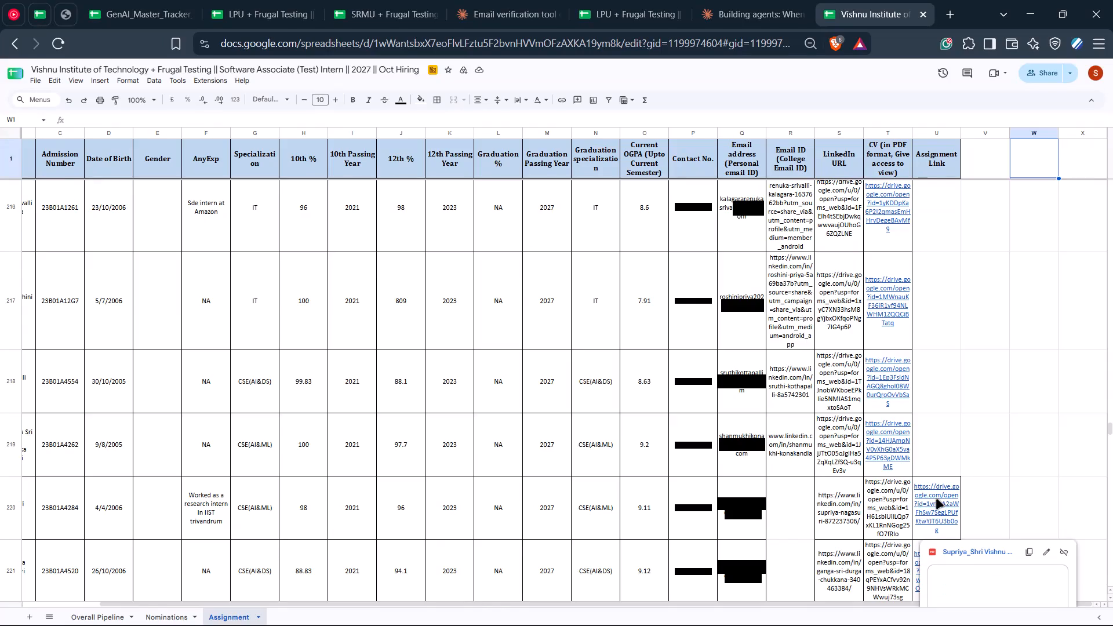
scroll(978, 388, down, 6)
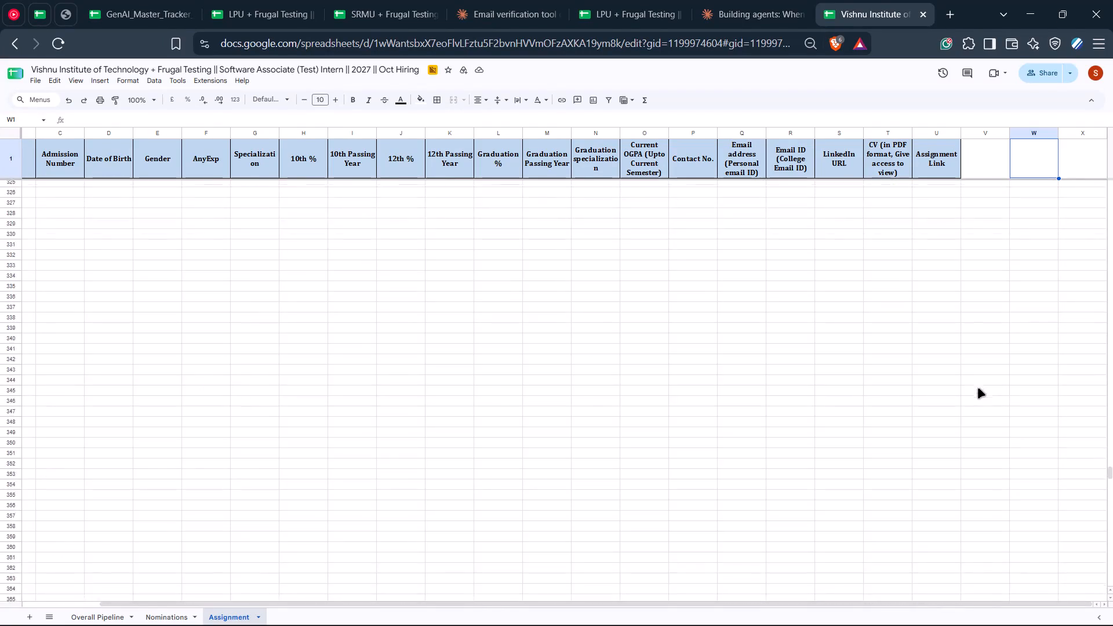
scroll(978, 388, up, 5)
scroll(978, 388, down, 1)
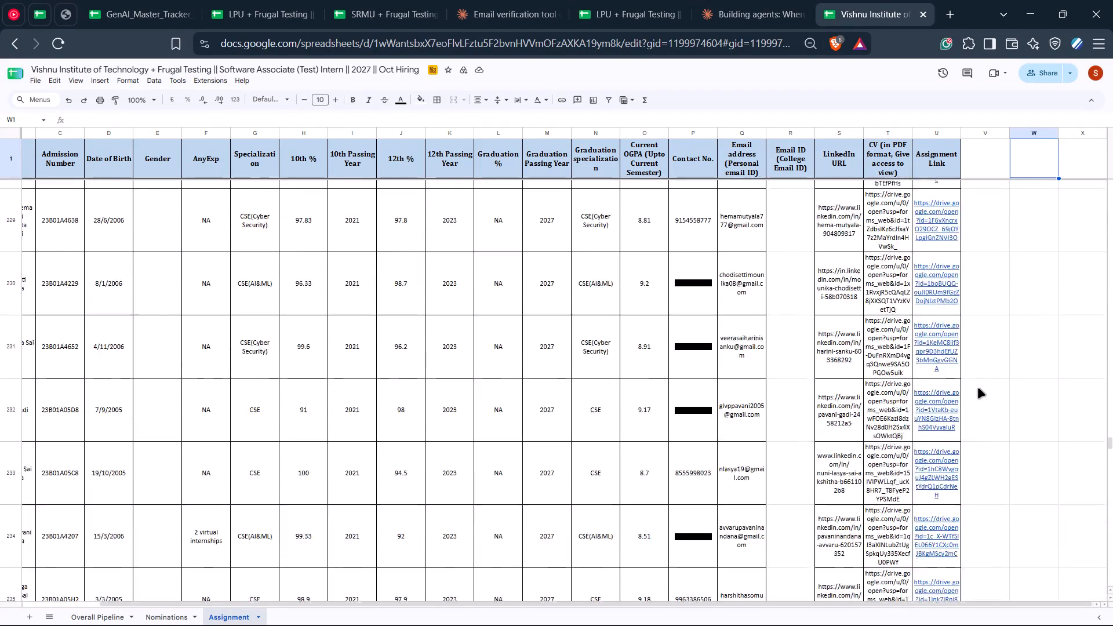
scroll(978, 388, down, 1)
Look back over the Assignment sheet's candidate rows from the end of the list up to about row 9.
scroll(978, 388, right, 6)
scroll(574, 248, up, 14)
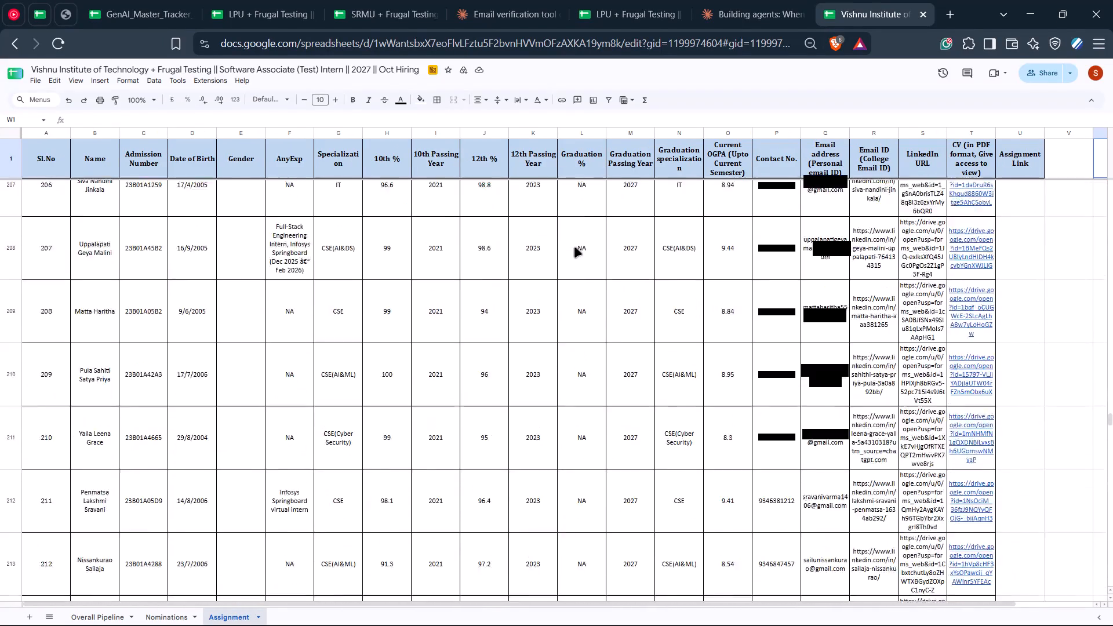
scroll(574, 248, up, 20)
scroll(574, 248, up, 13)
scroll(574, 248, up, 8)
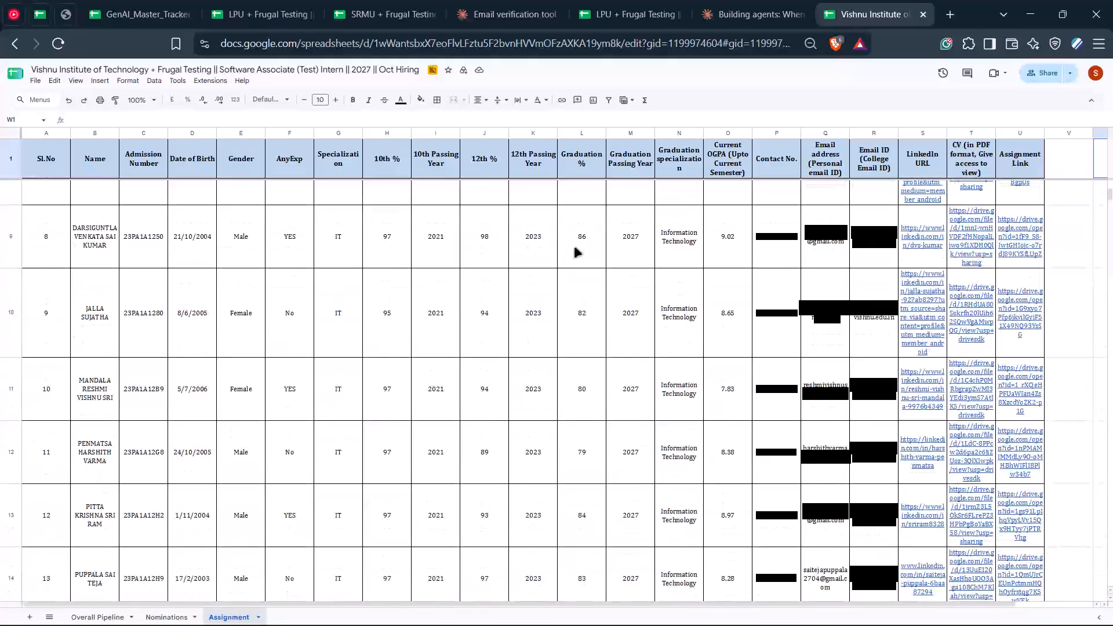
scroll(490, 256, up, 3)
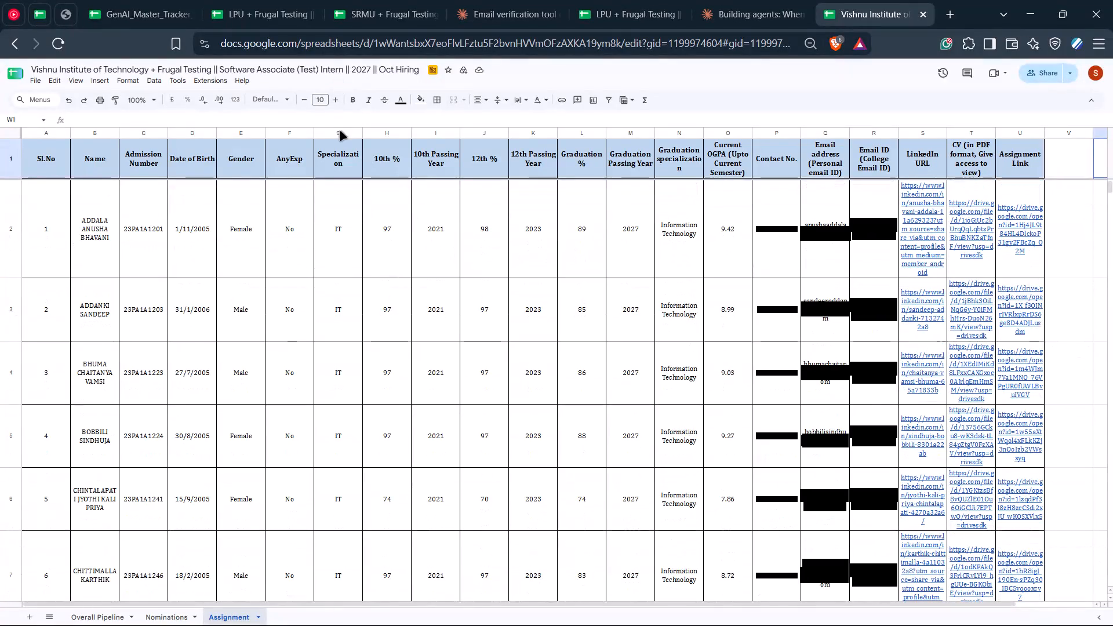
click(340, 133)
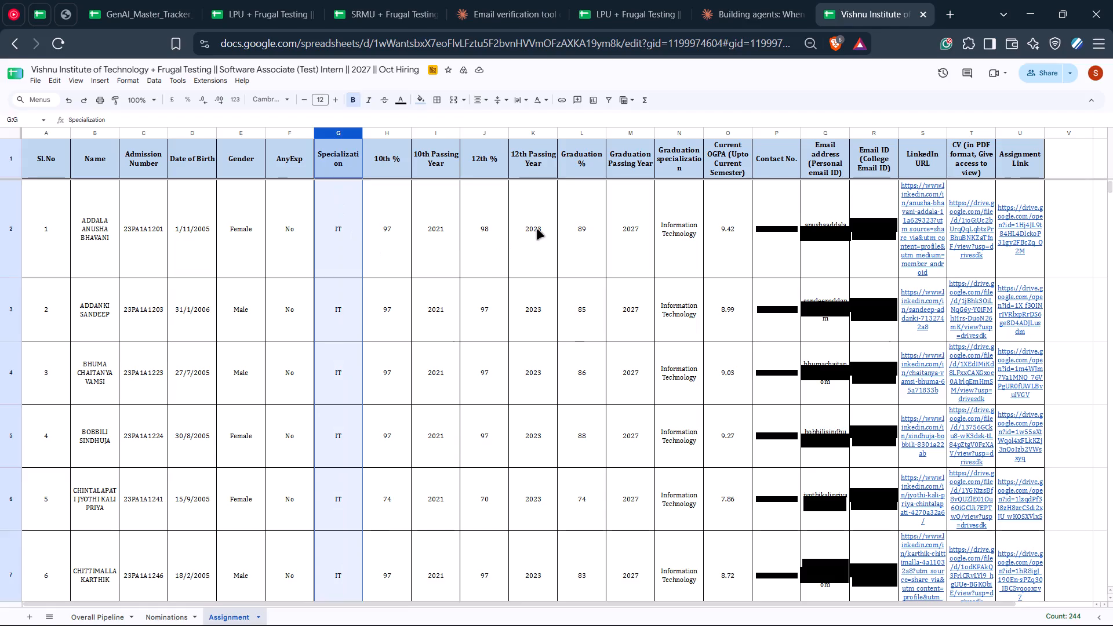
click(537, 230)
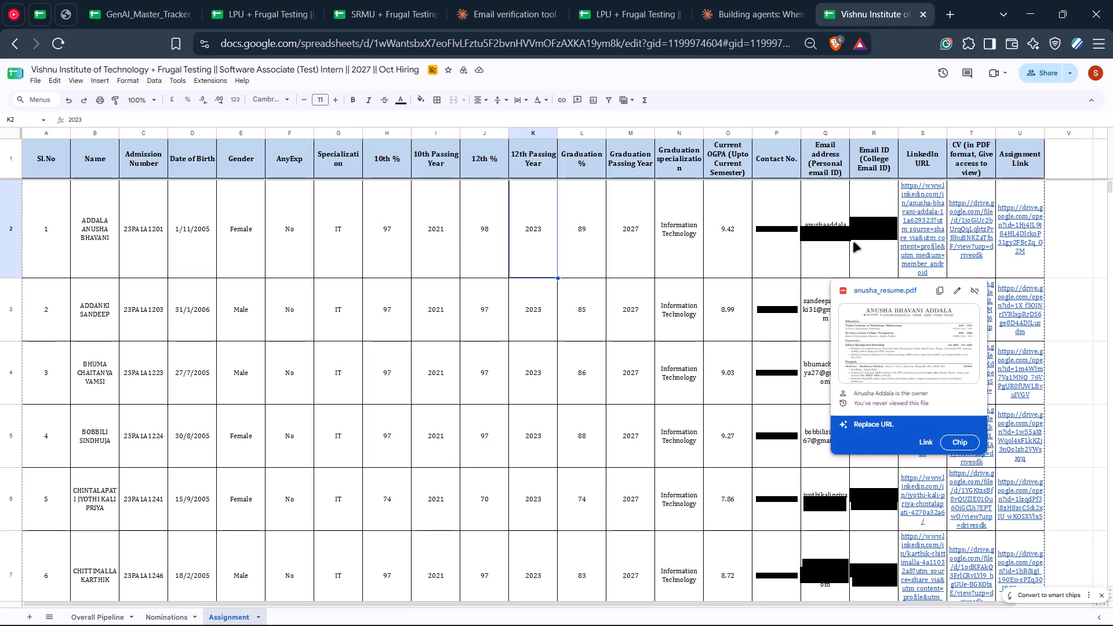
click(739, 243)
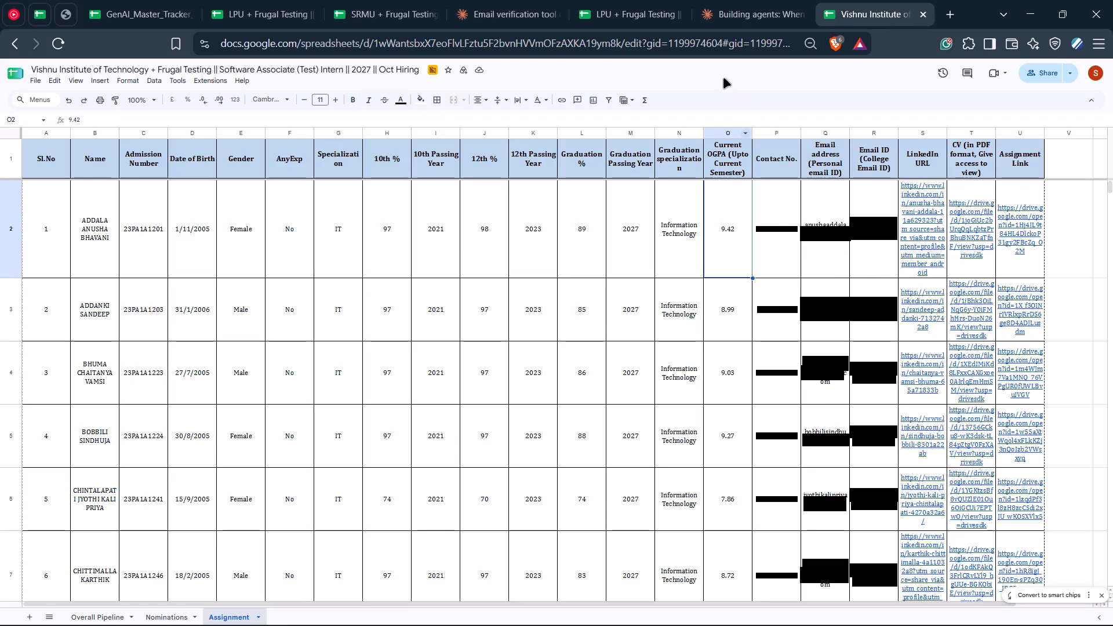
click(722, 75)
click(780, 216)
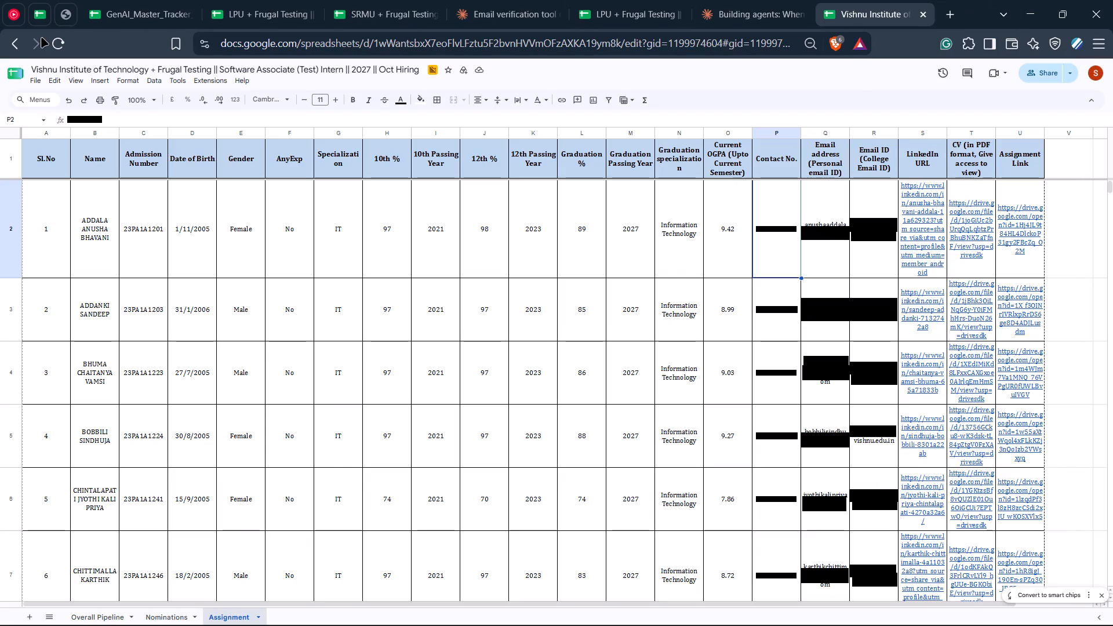
click(37, 80)
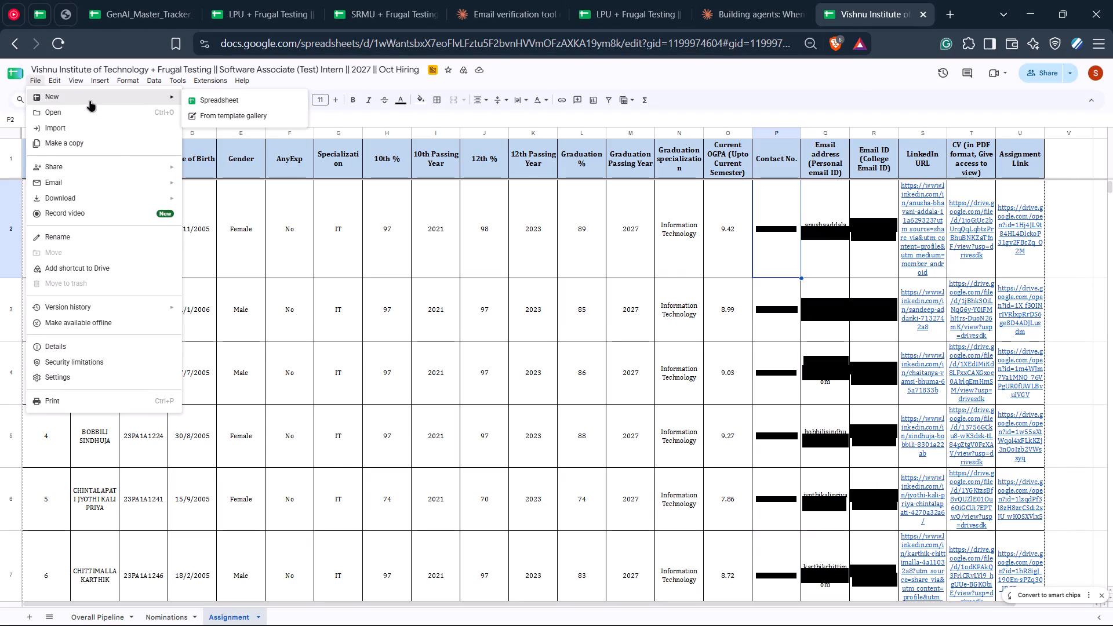
click(219, 100)
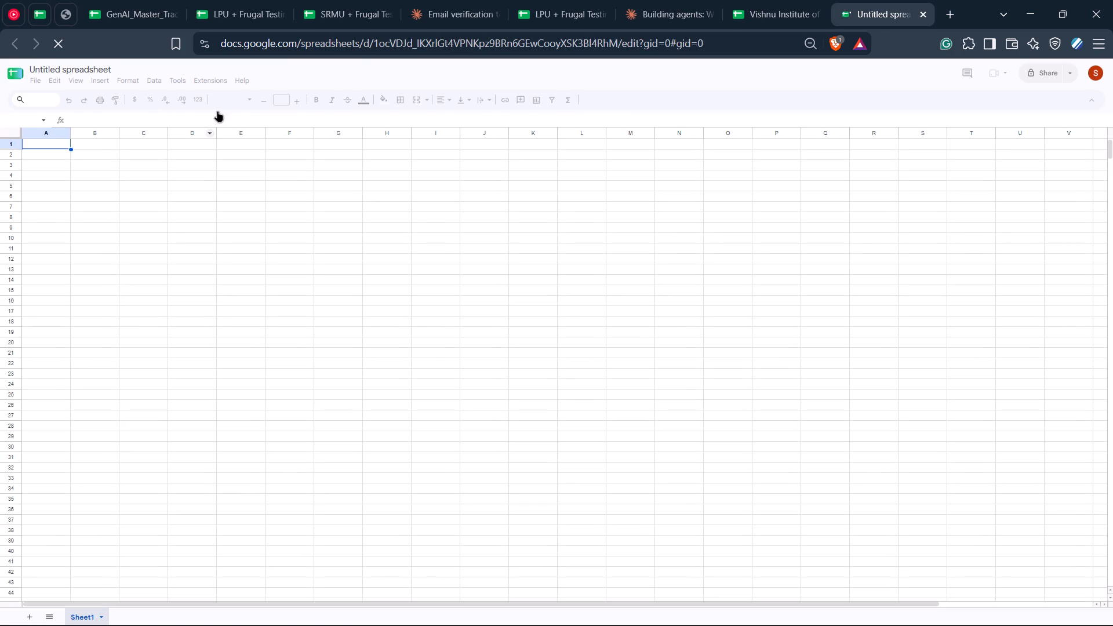
Import AI_Native_SRMU_1.xlsx from the 03 - Work - Frugal Testing folder into the blank spreadsheet, with Insert new sheet(s) as the import location.
click(36, 81)
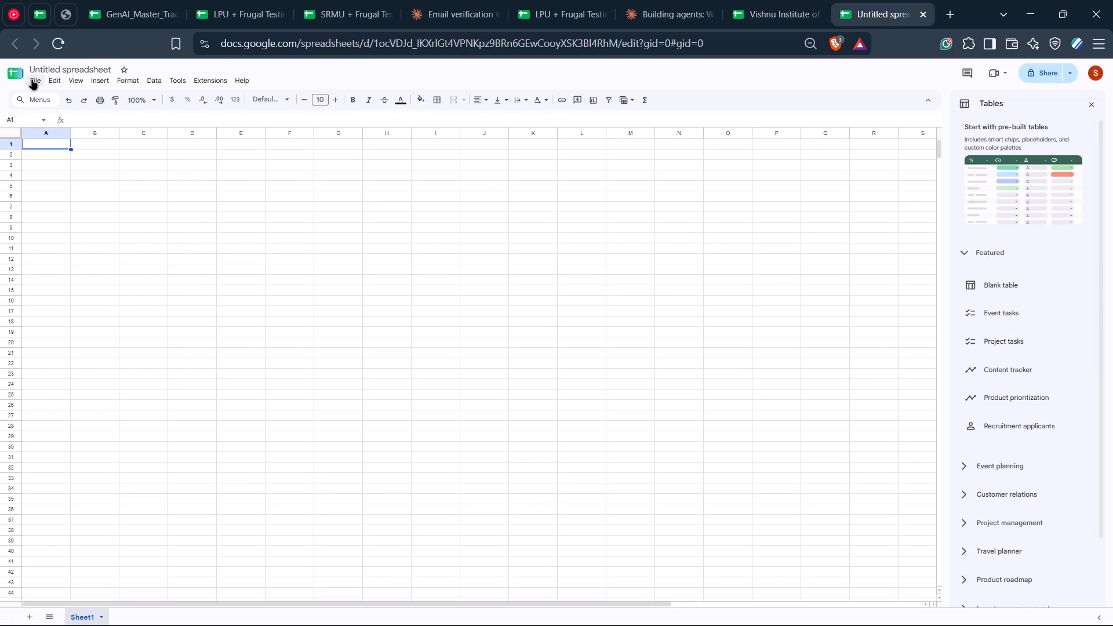
click(32, 79)
click(77, 122)
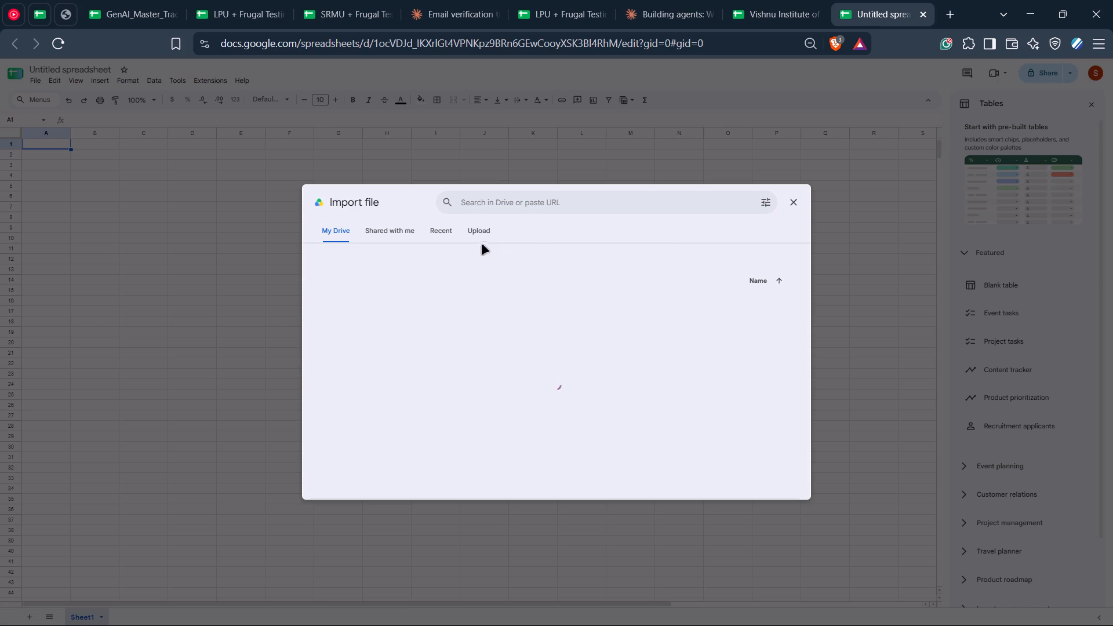
click(490, 234)
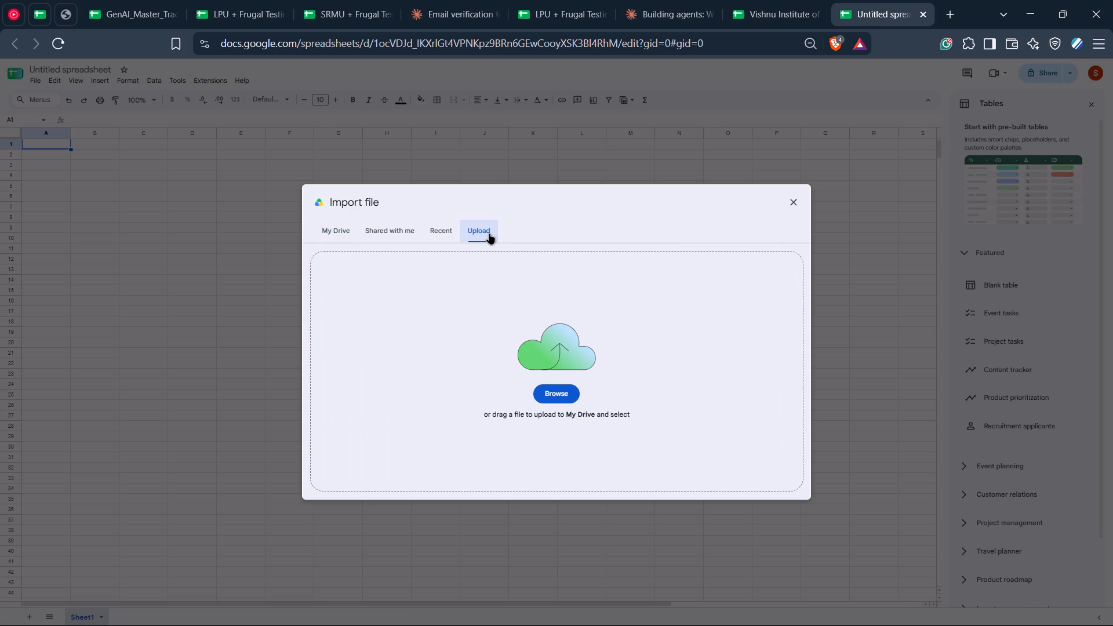
click(567, 398)
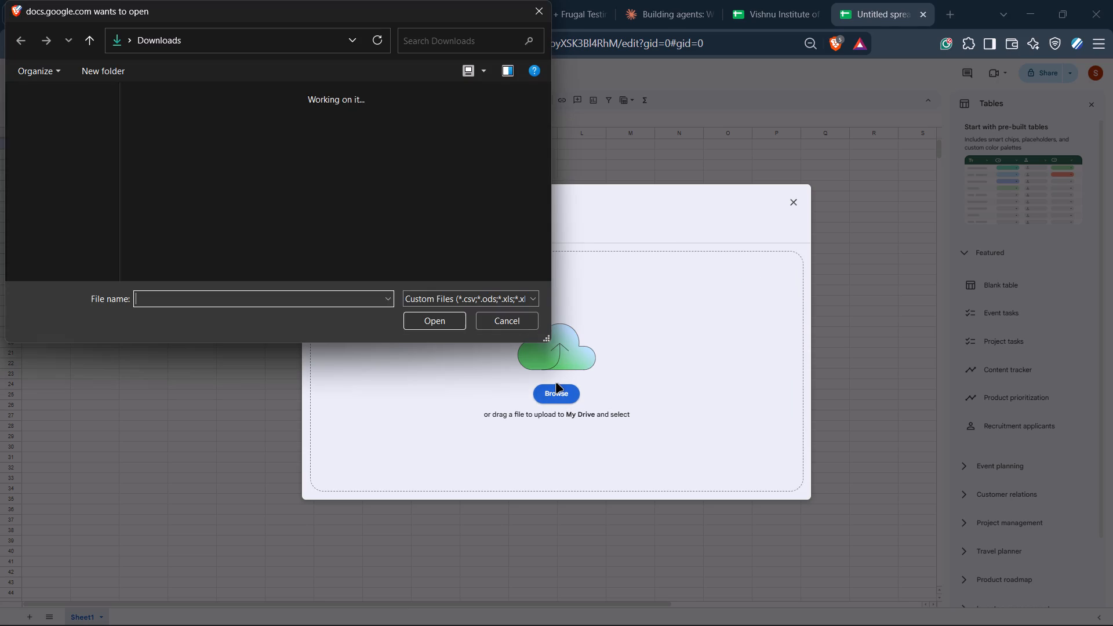
double_click(163, 147)
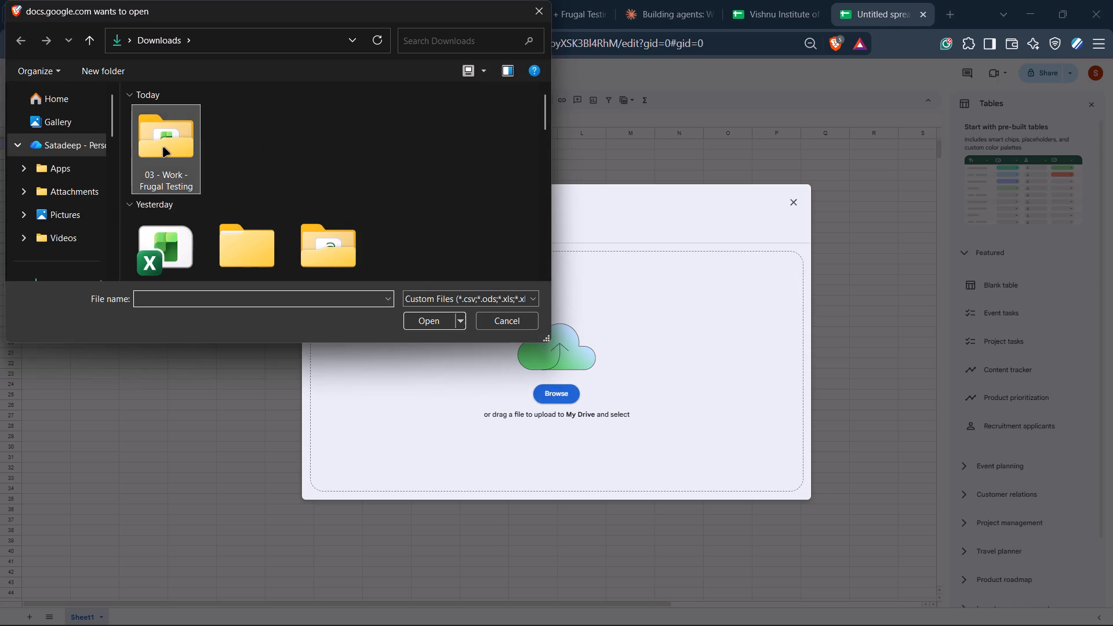
click(174, 134)
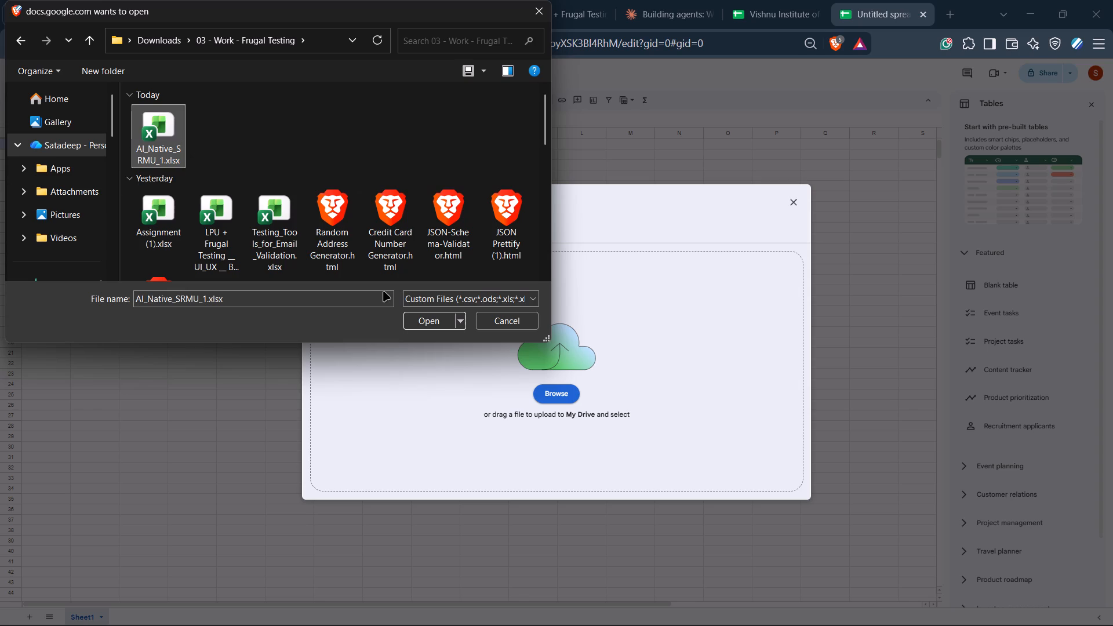
click(420, 320)
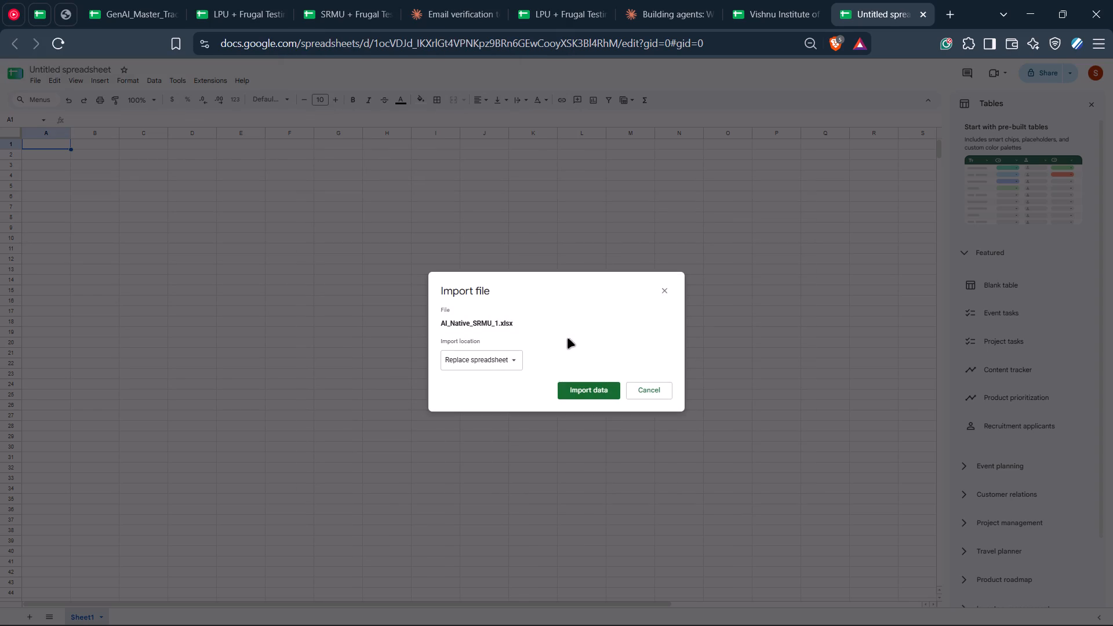
click(513, 365)
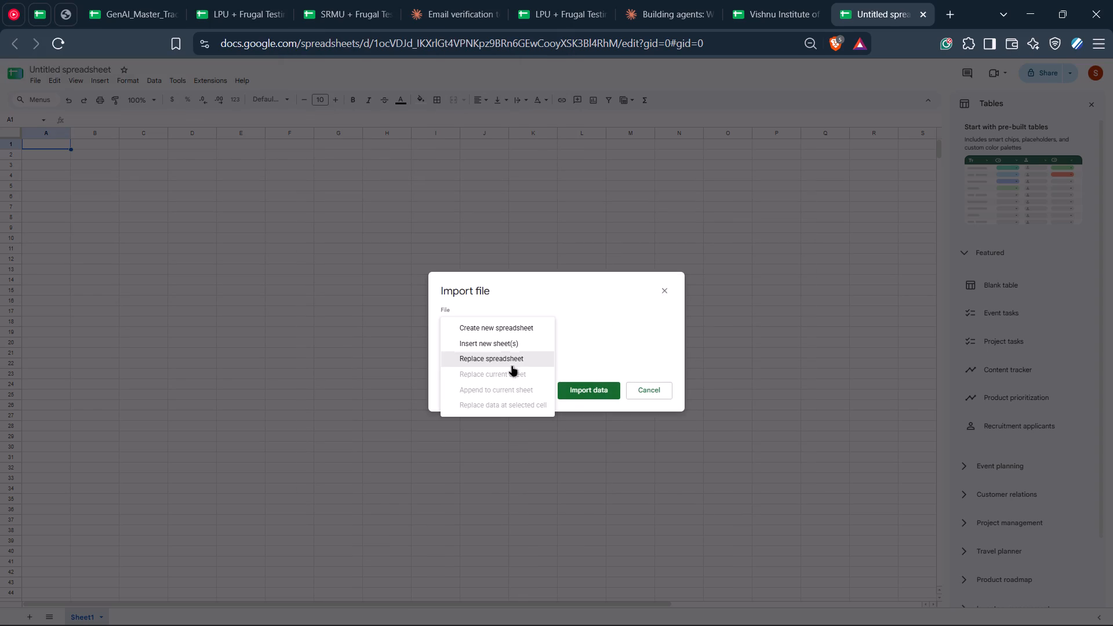
click(517, 343)
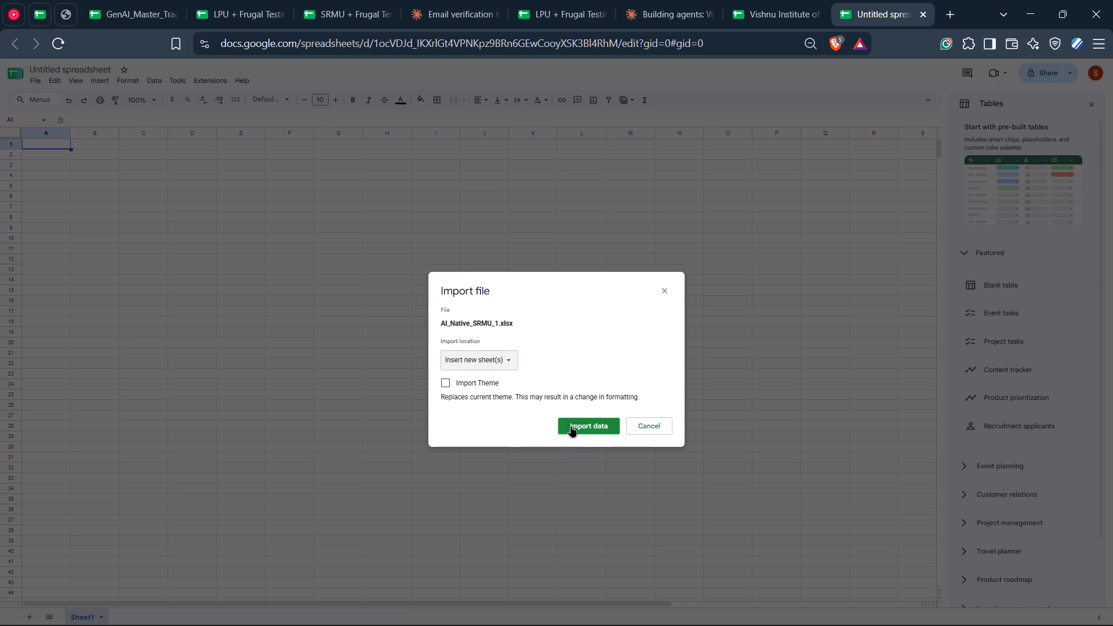
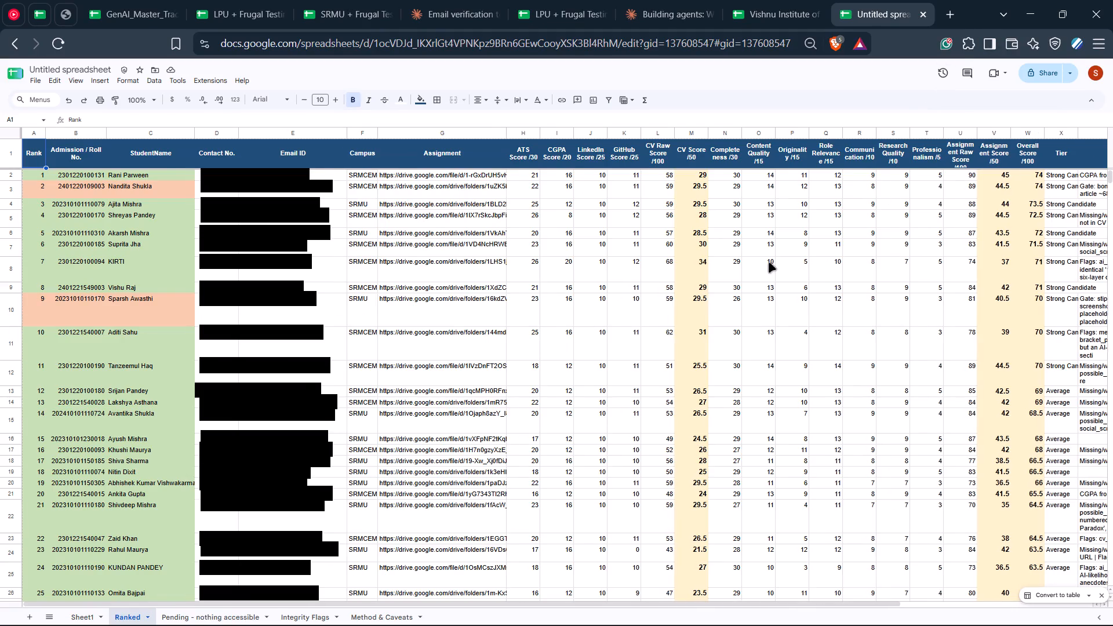
Examine the score columns and the Flag / Note column on the imported Ranked sheet.
scroll(769, 263, left, 4)
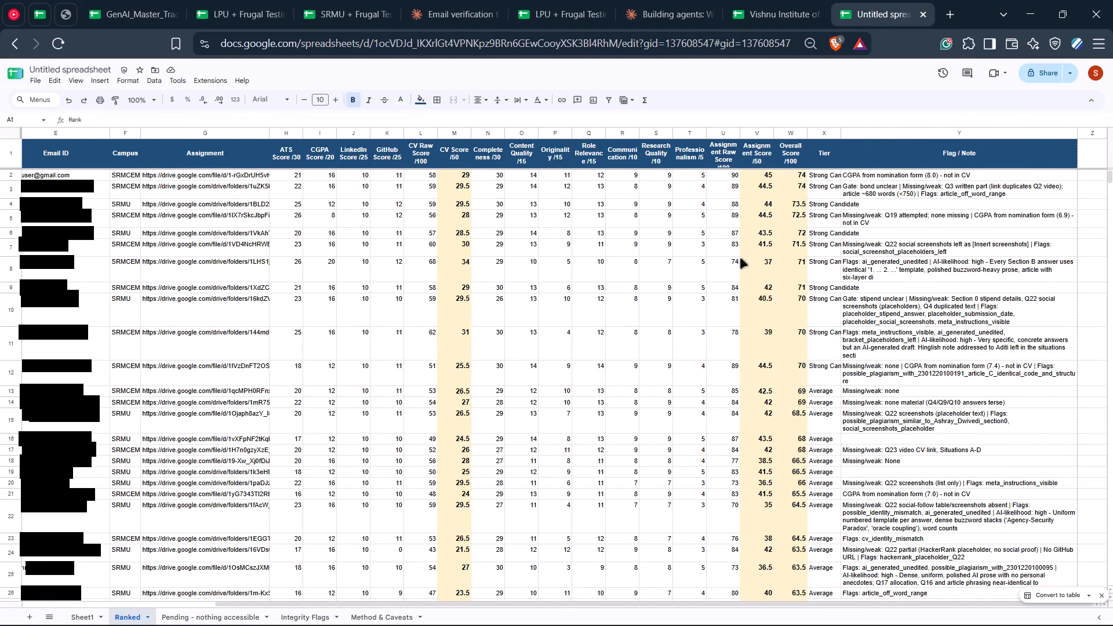
click(733, 415)
click(769, 420)
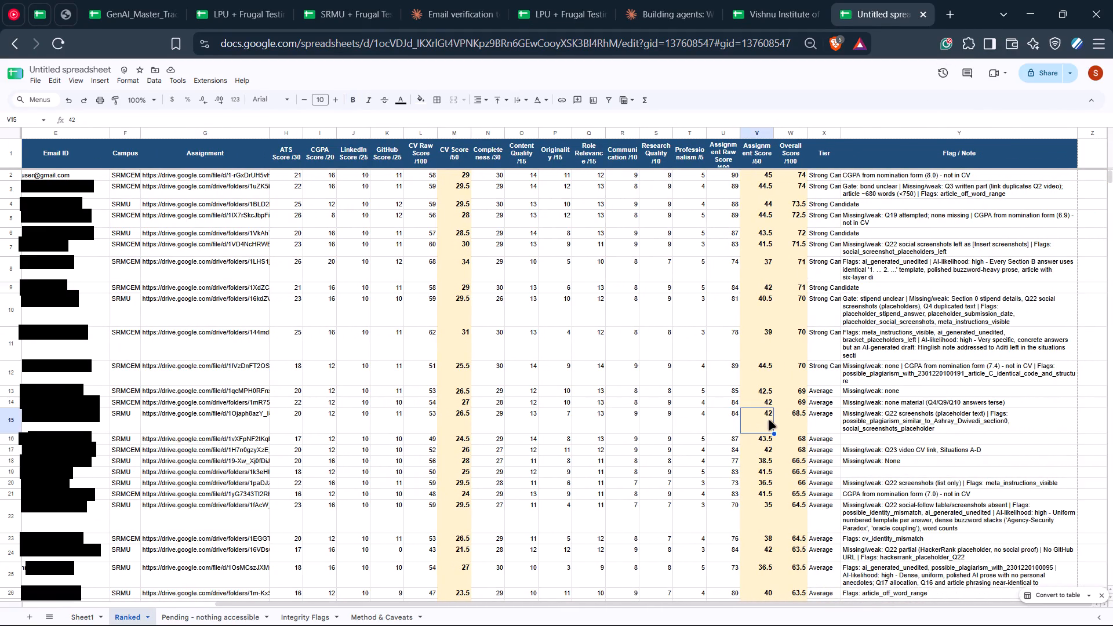
scroll(712, 438, right, 4)
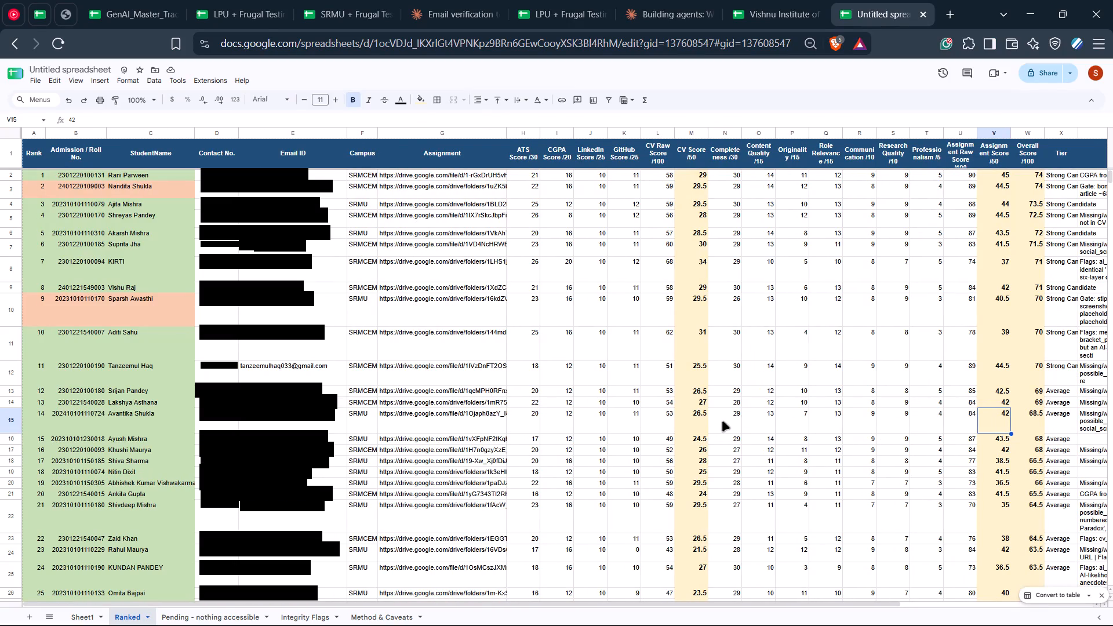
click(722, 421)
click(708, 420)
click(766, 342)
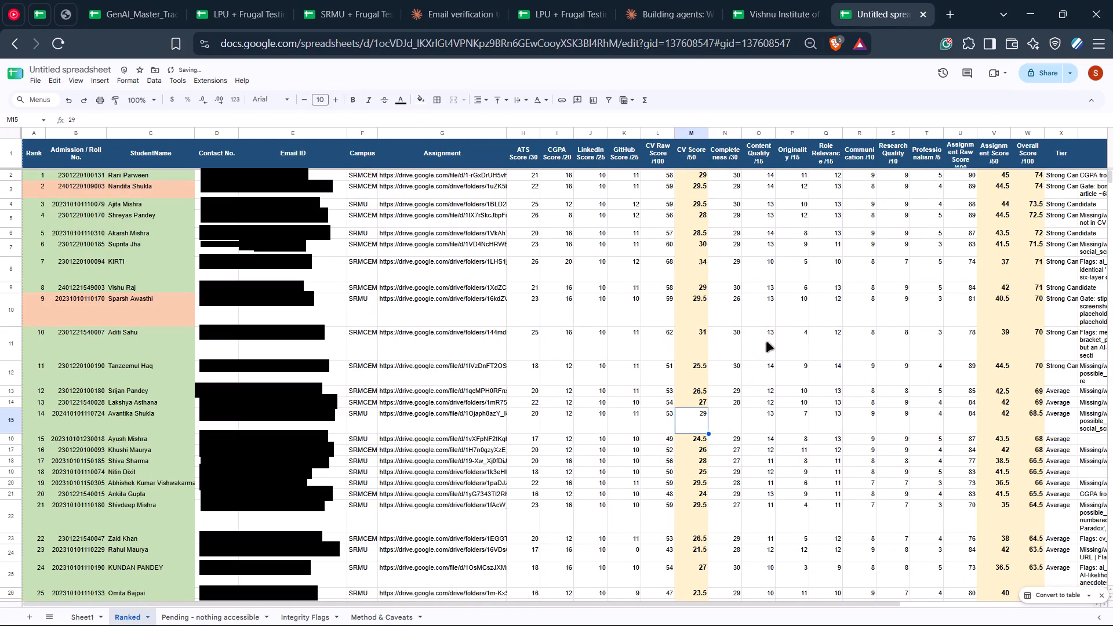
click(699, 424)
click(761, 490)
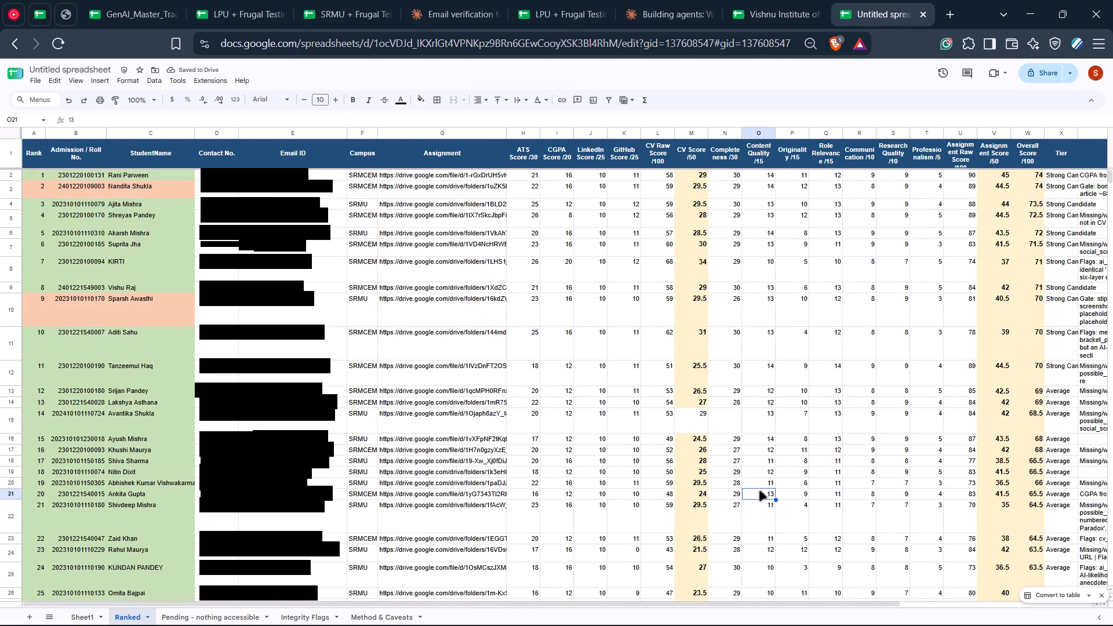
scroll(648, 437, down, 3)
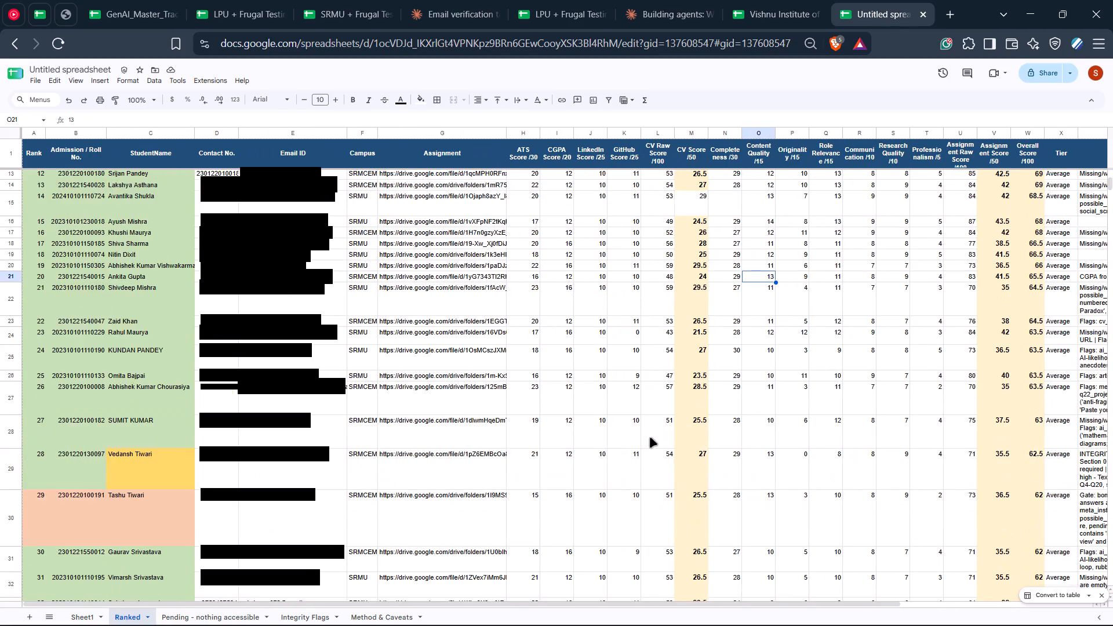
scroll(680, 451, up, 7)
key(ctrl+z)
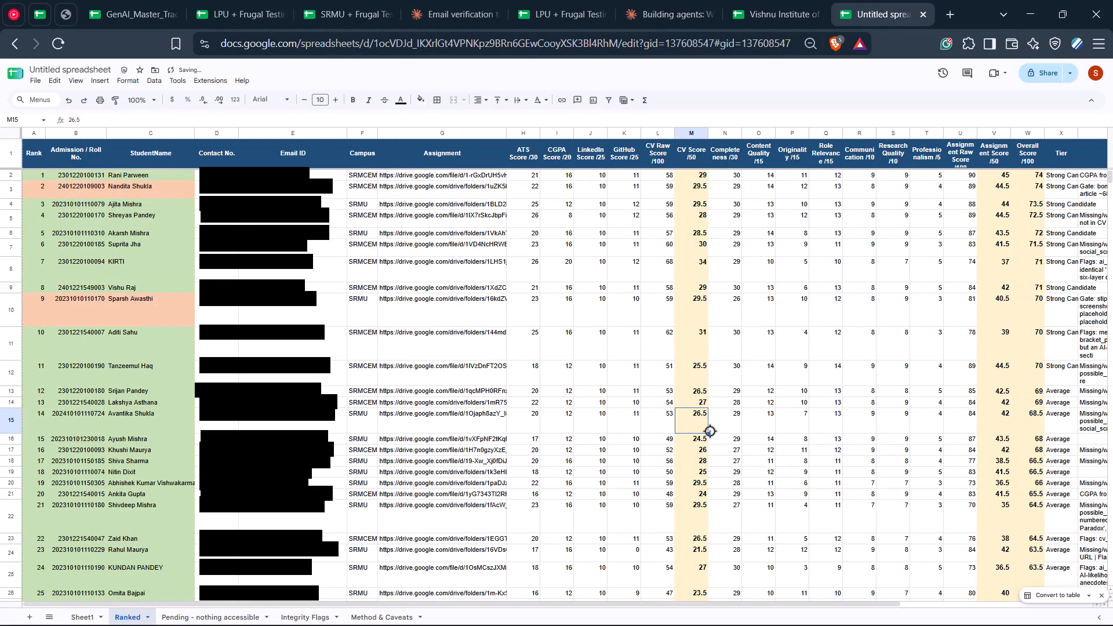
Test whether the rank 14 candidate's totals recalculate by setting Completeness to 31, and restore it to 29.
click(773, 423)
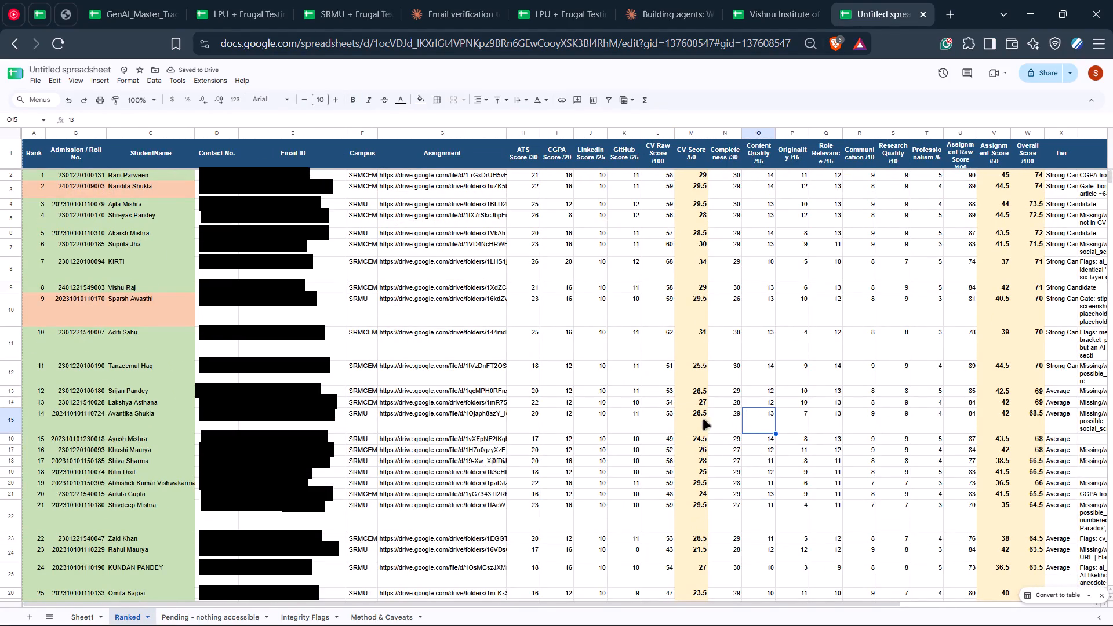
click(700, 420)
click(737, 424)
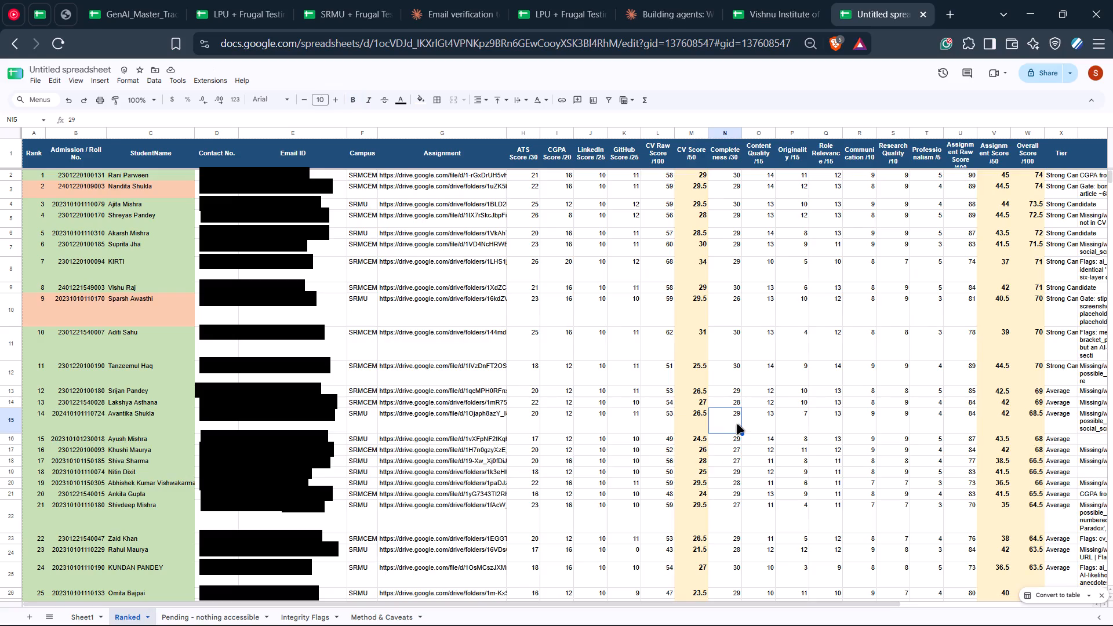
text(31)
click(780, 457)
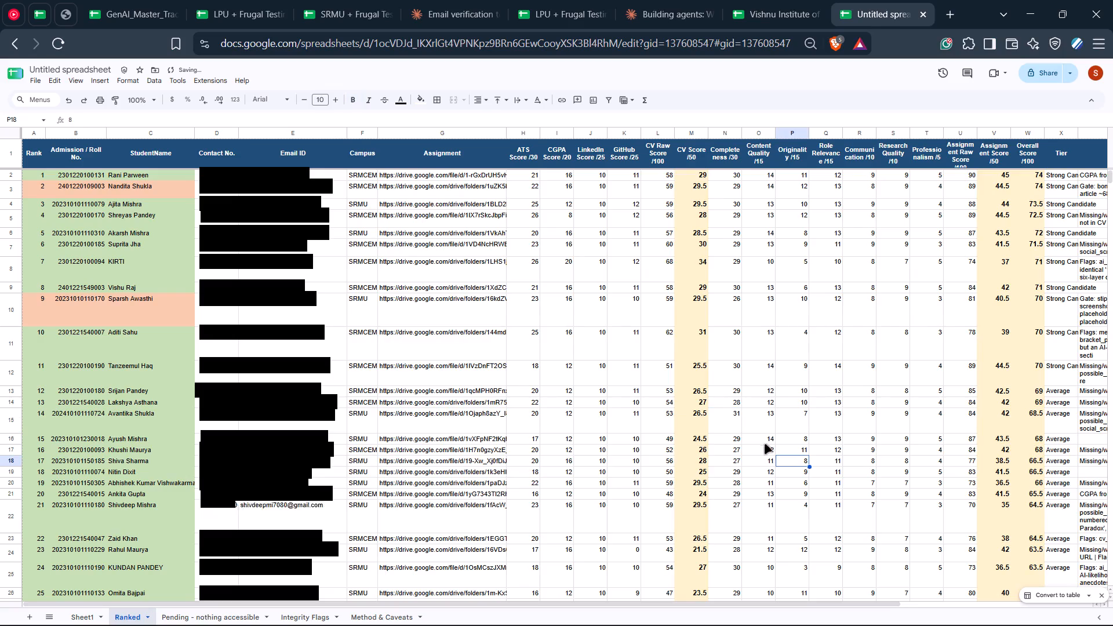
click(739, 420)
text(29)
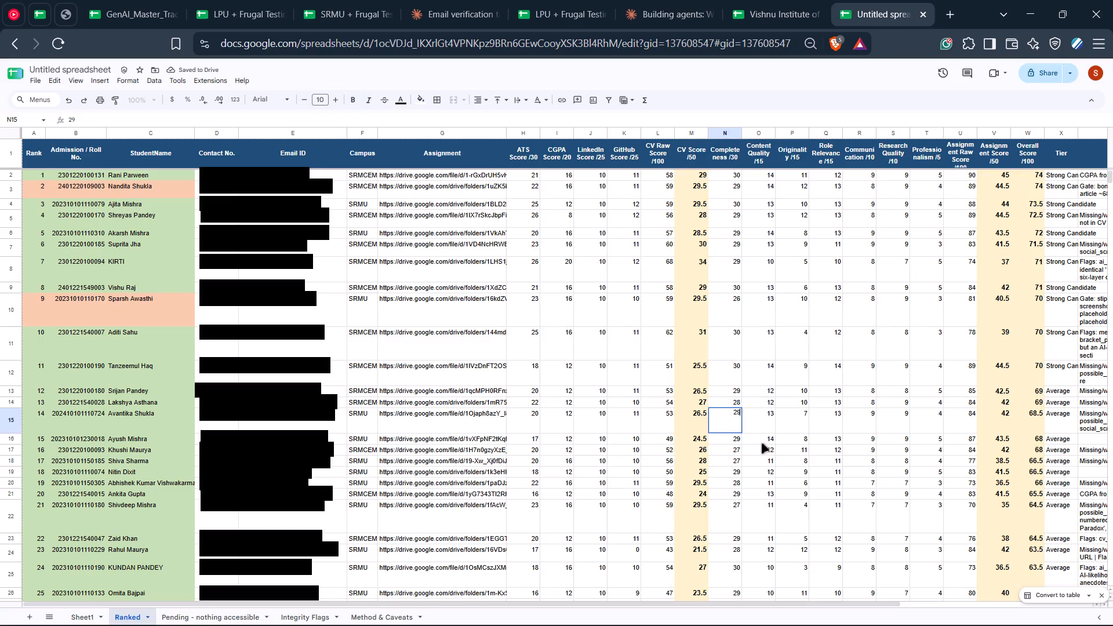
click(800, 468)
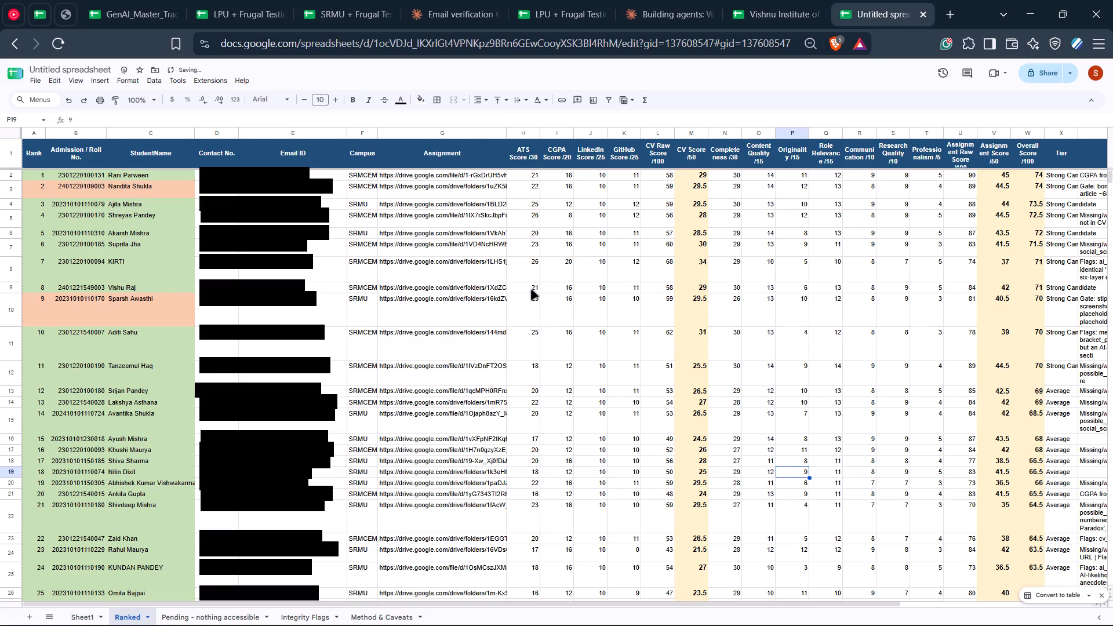
Review the full Ranked sheet from the top-ranked candidates down to the last one.
scroll(531, 290, up, 2)
scroll(541, 294, down, 20)
scroll(541, 294, down, 2)
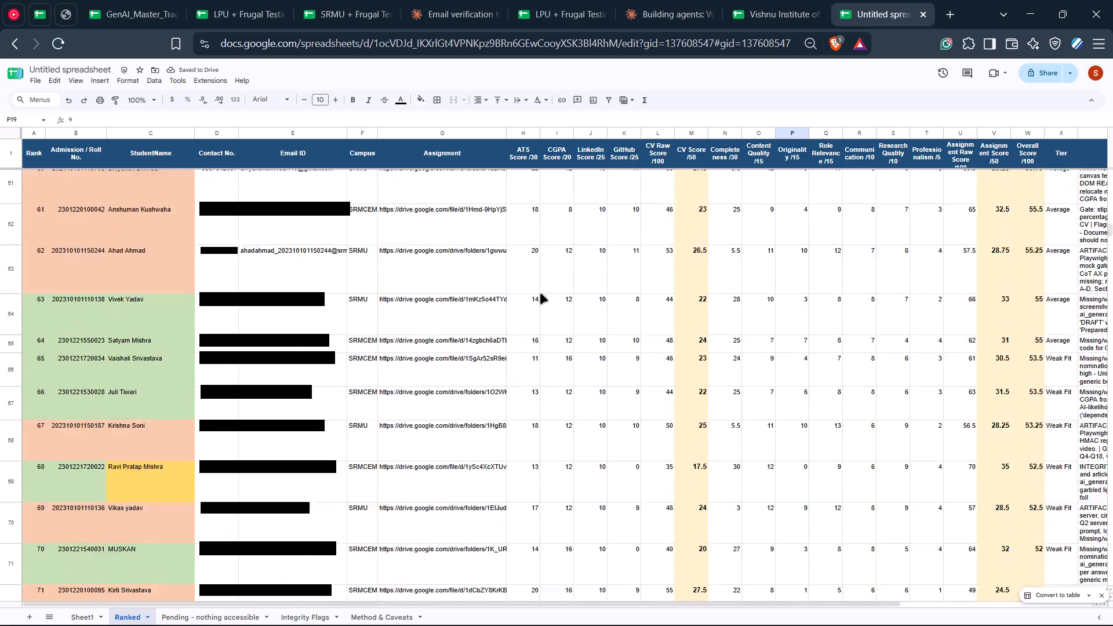
scroll(540, 294, down, 20)
scroll(540, 294, down, 7)
scroll(540, 294, up, 6)
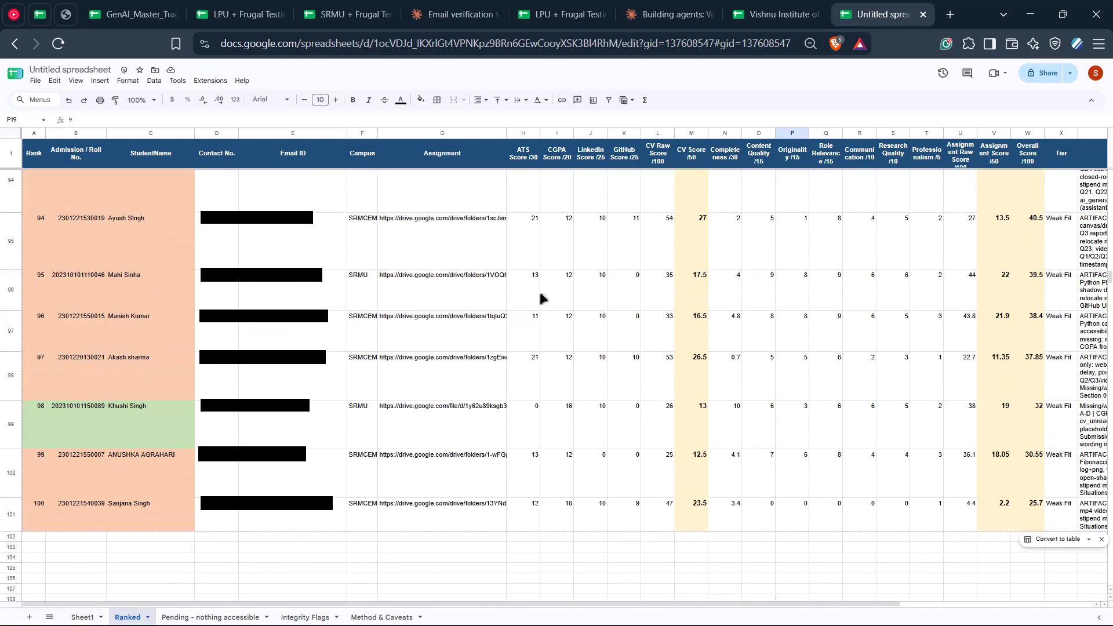
scroll(540, 294, up, 13)
scroll(540, 294, up, 14)
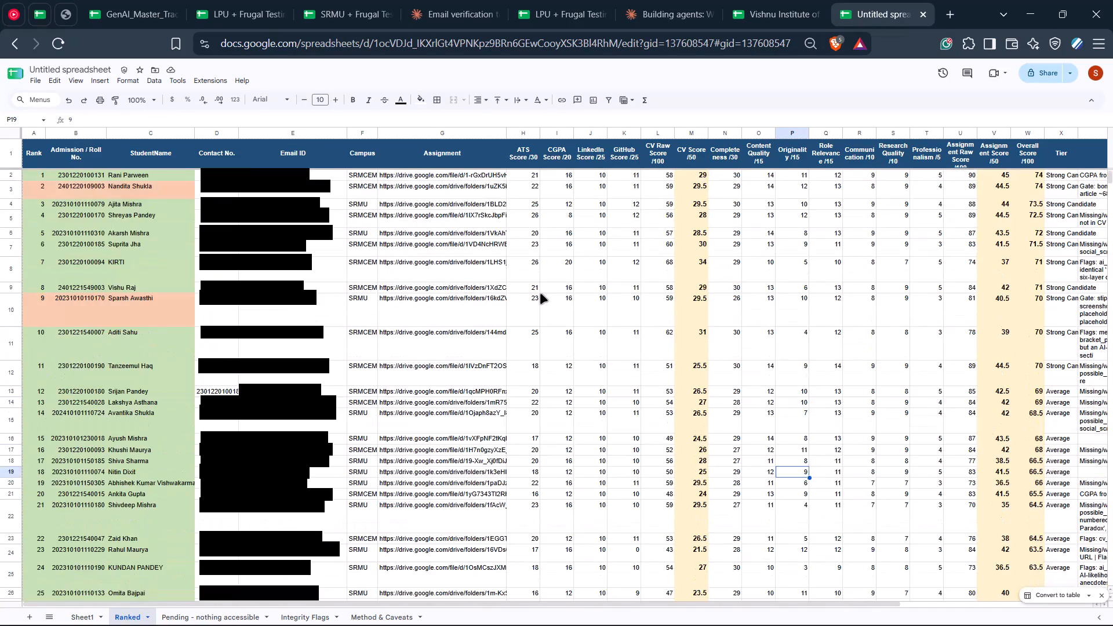
scroll(540, 294, down, 14)
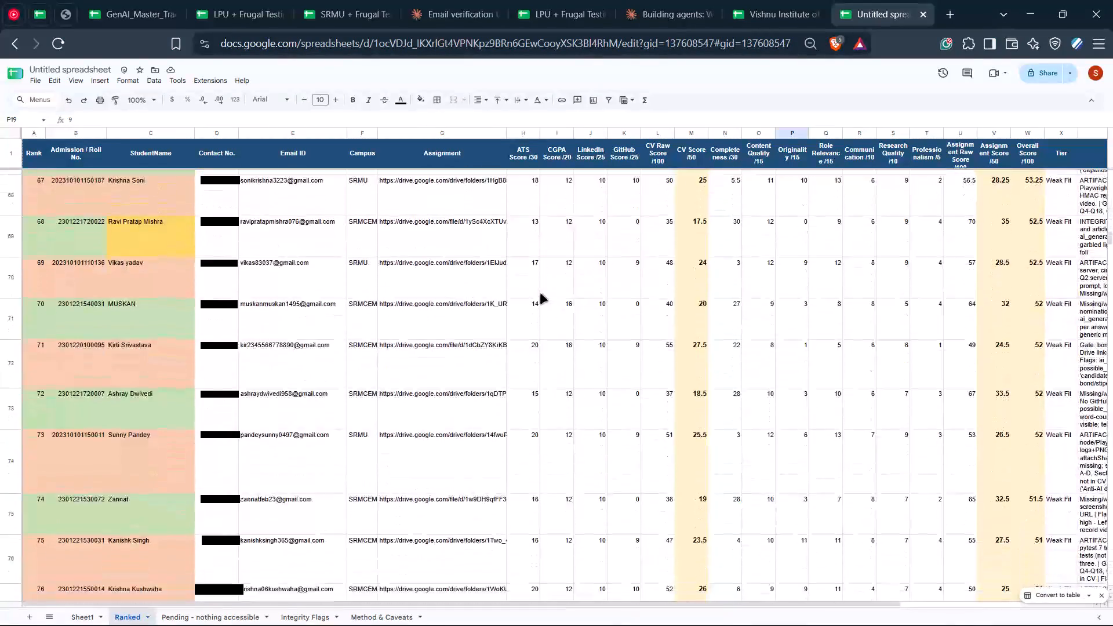
scroll(540, 294, down, 2)
scroll(540, 294, right, 2)
scroll(540, 294, down, 8)
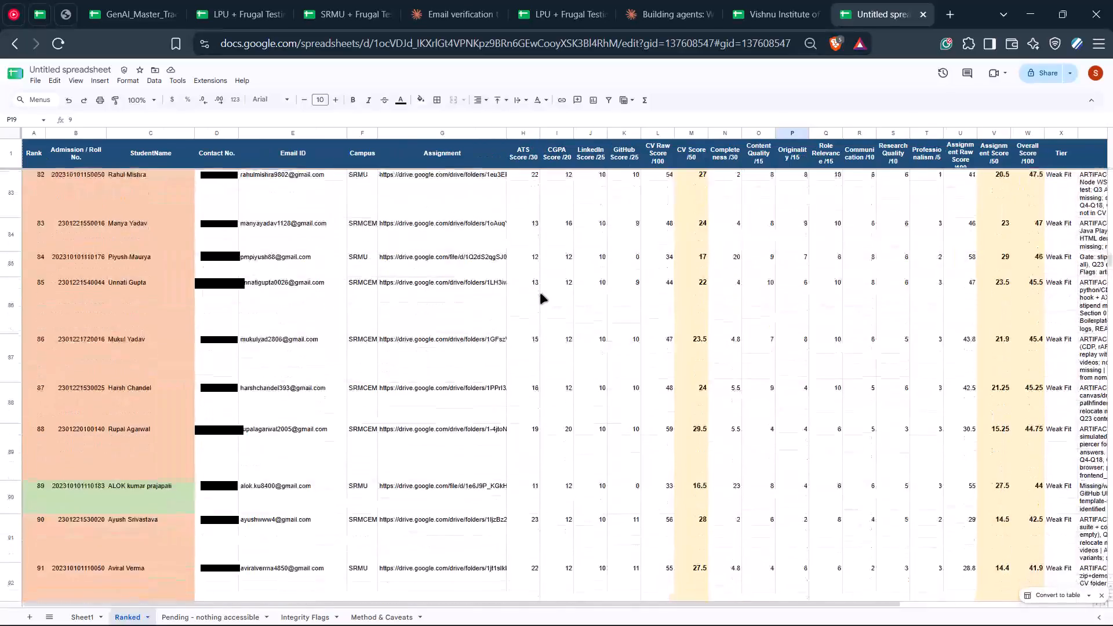
scroll(540, 294, down, 6)
scroll(540, 294, right, 3)
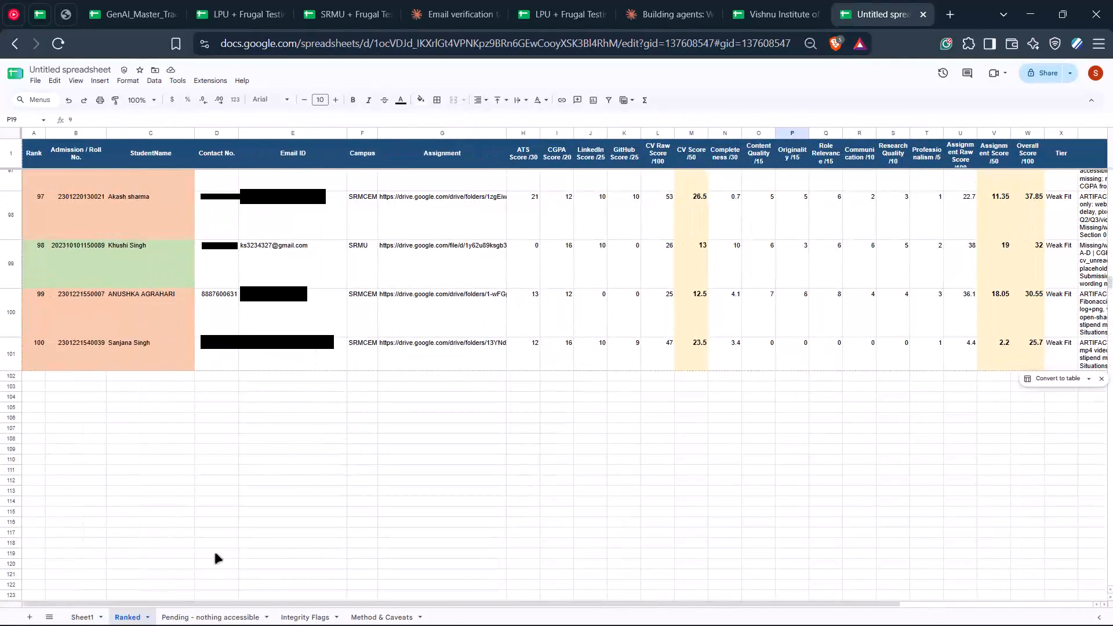
click(80, 616)
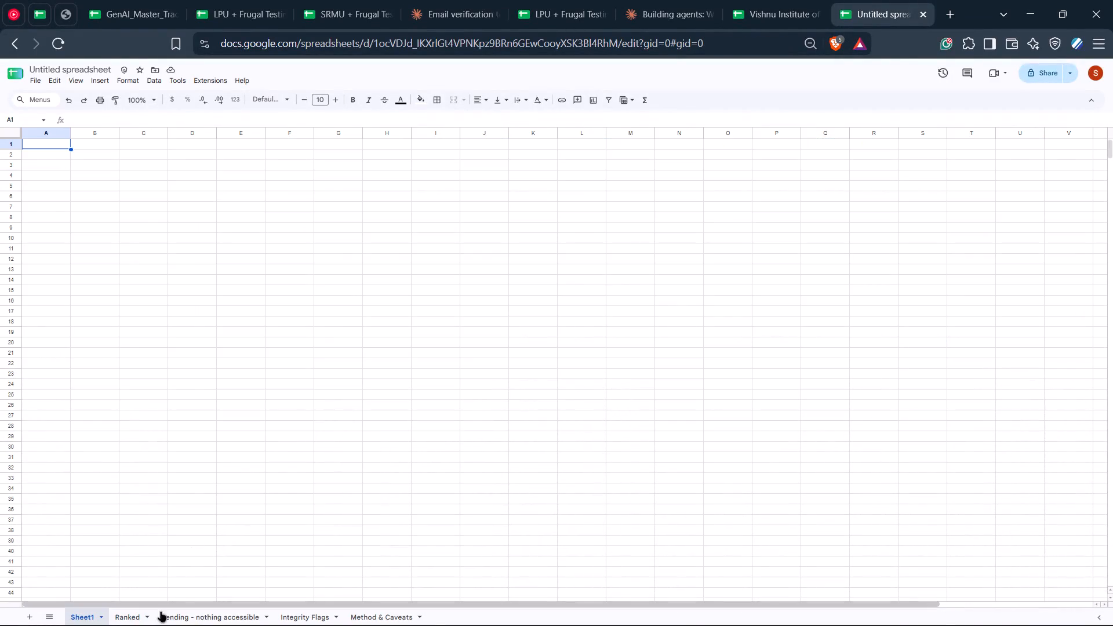
click(191, 620)
scroll(246, 562, right, 4)
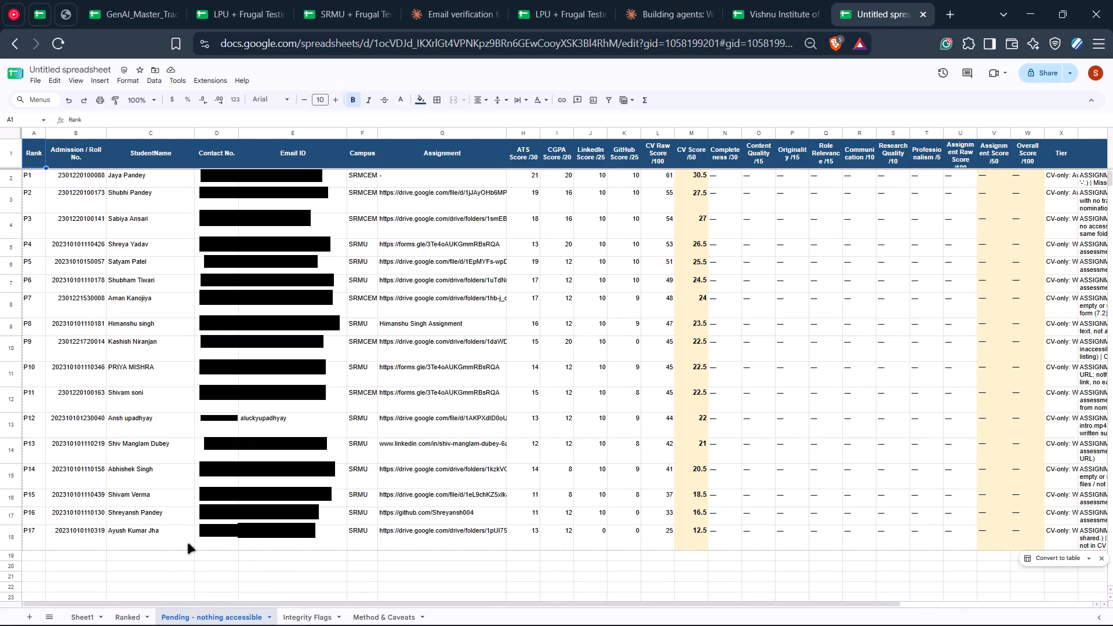
click(305, 614)
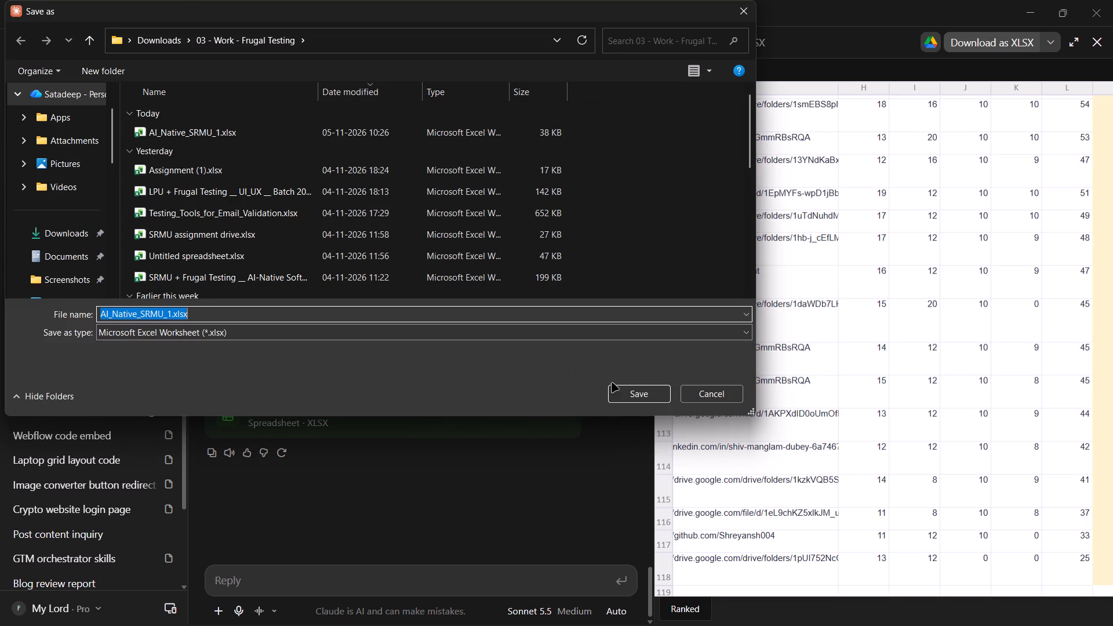
click(636, 391)
click(580, 320)
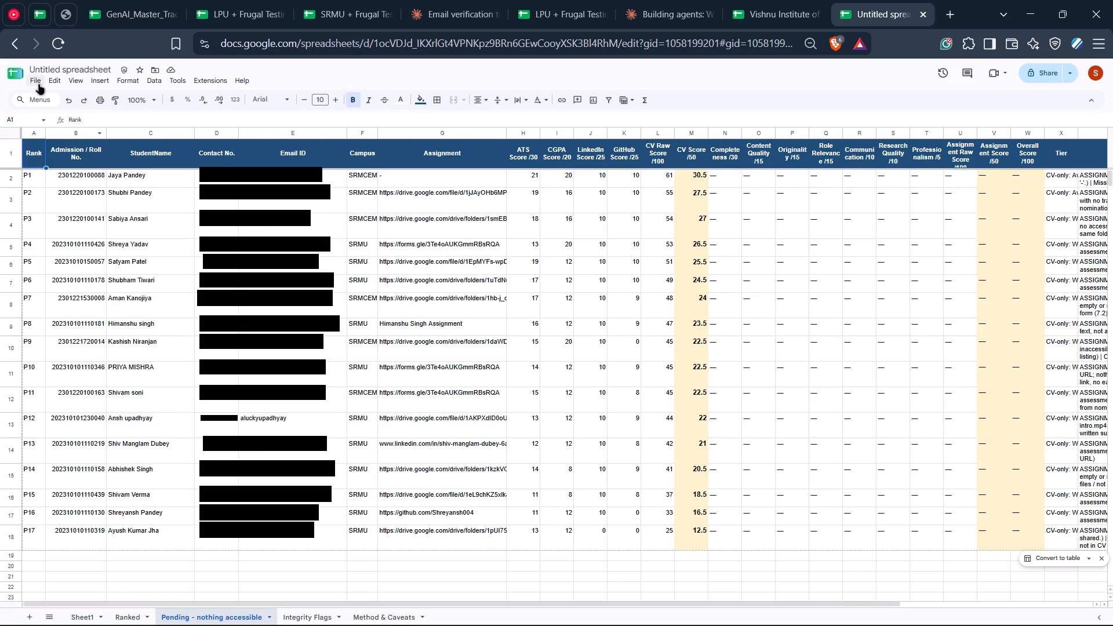
Switch to the Google Sheets spreadsheet in Brave and import AI_Native_SRMU_1.xlsx from the computer as a new sheet in it.
click(37, 82)
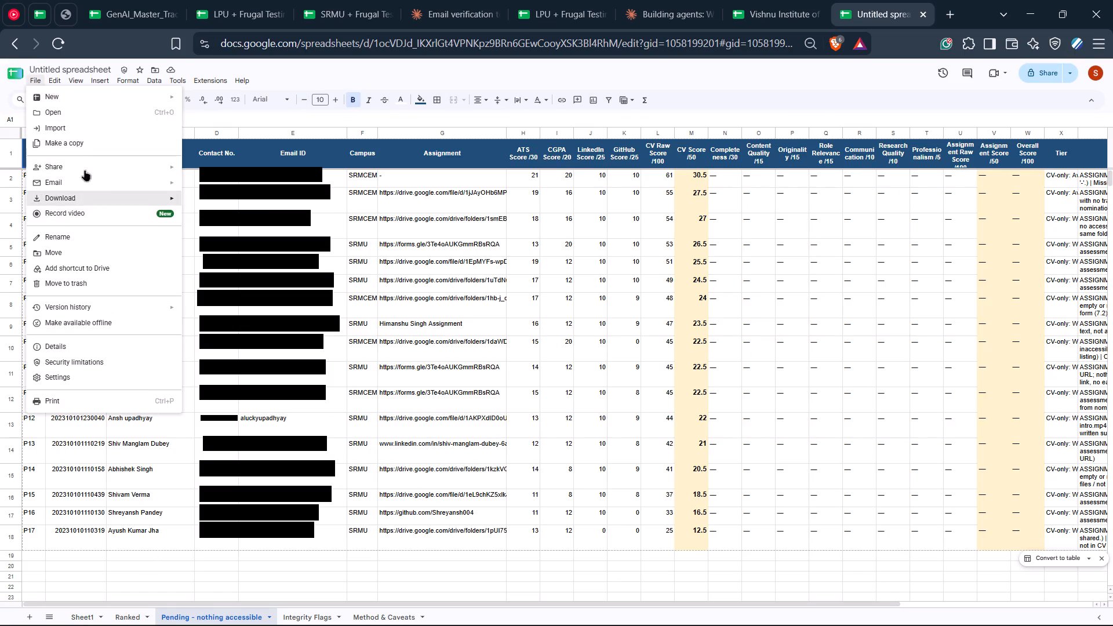
click(56, 130)
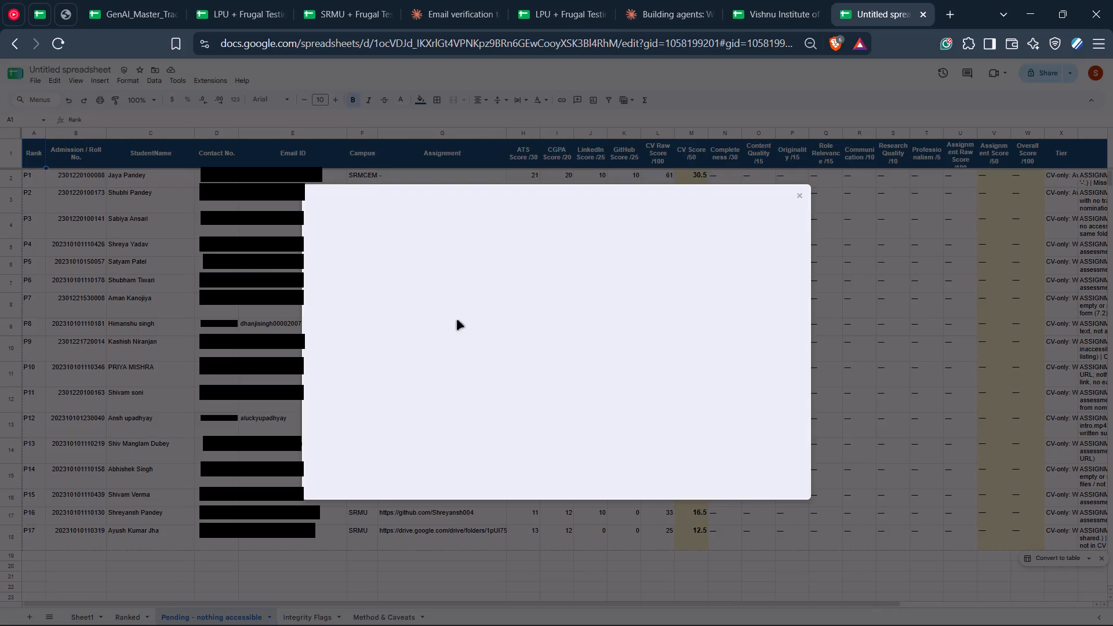
click(495, 231)
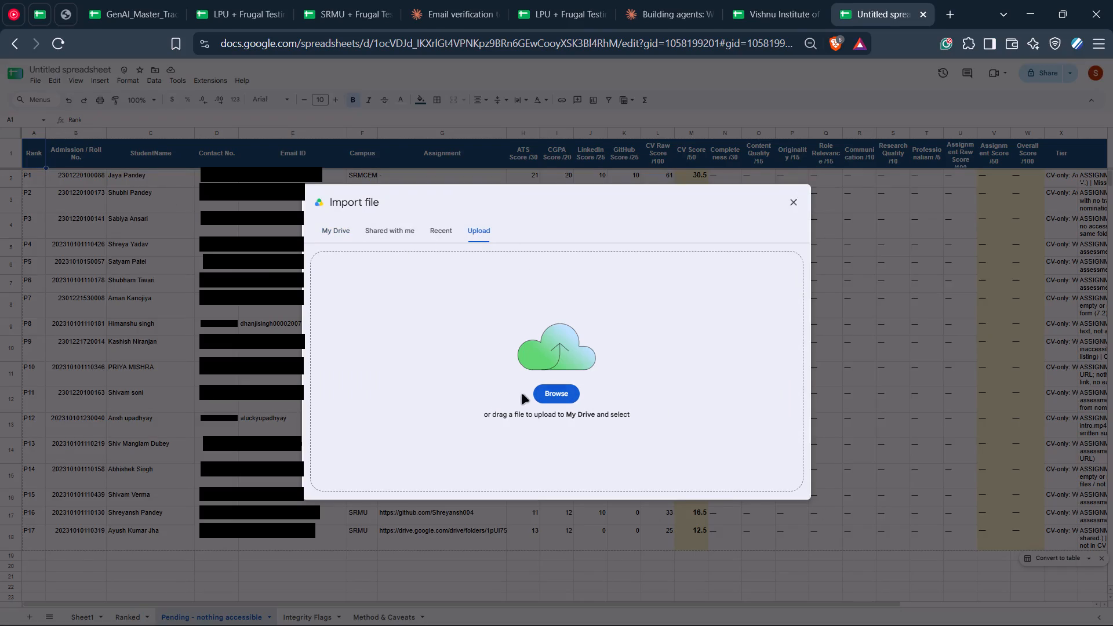
click(541, 393)
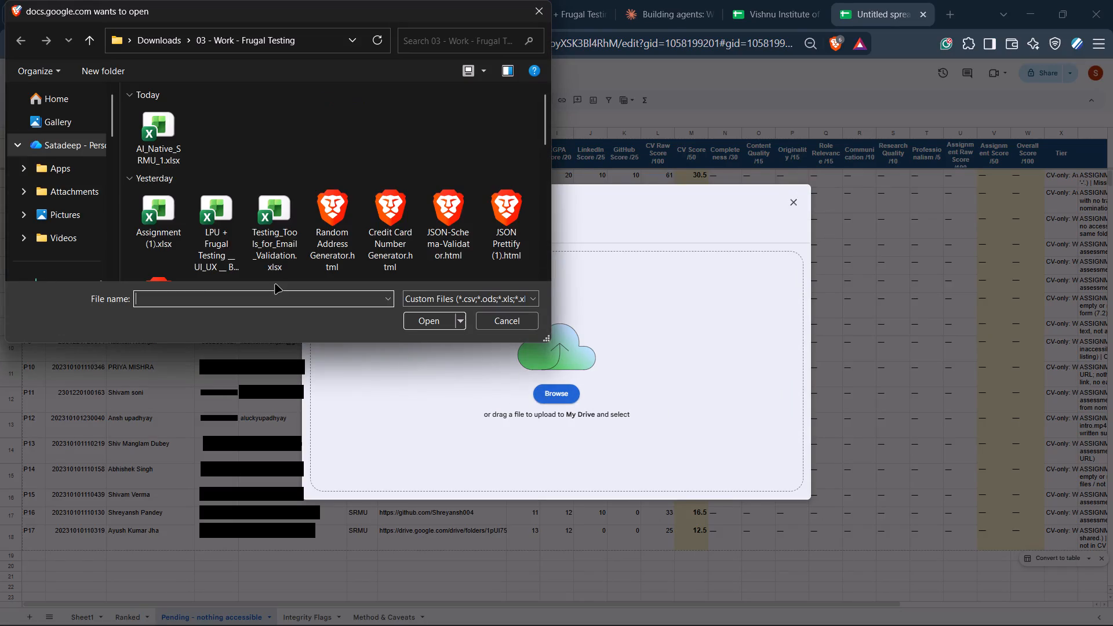
click(172, 146)
click(421, 317)
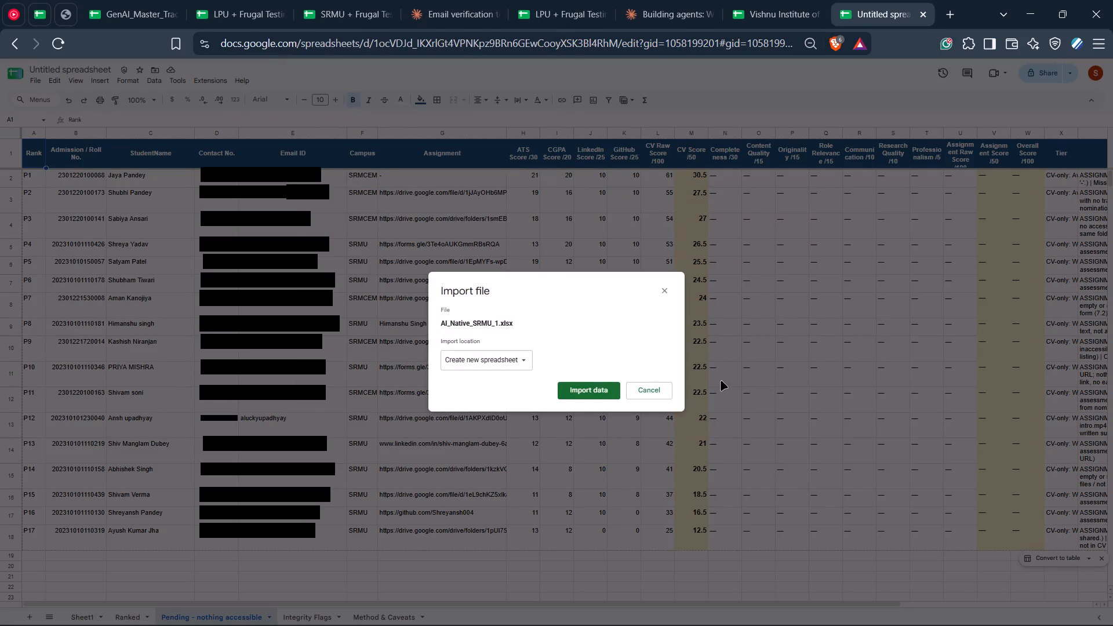
click(522, 361)
click(525, 374)
click(587, 423)
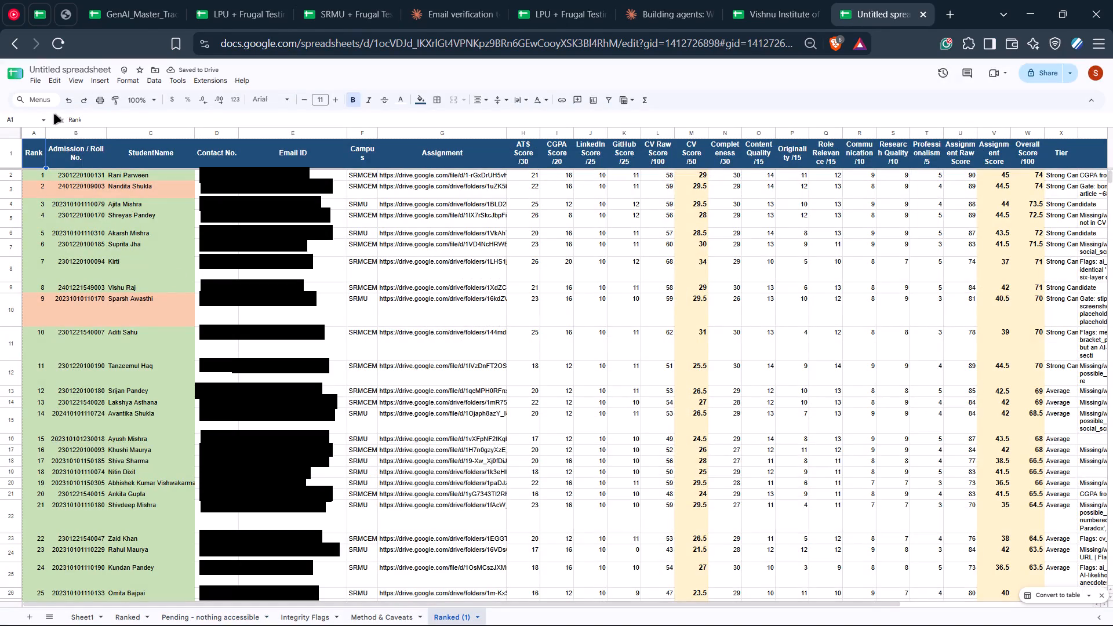
Delete Sheet1 and the Pending - nothing accessible sheet from the spreadsheet.
click(100, 615)
click(101, 617)
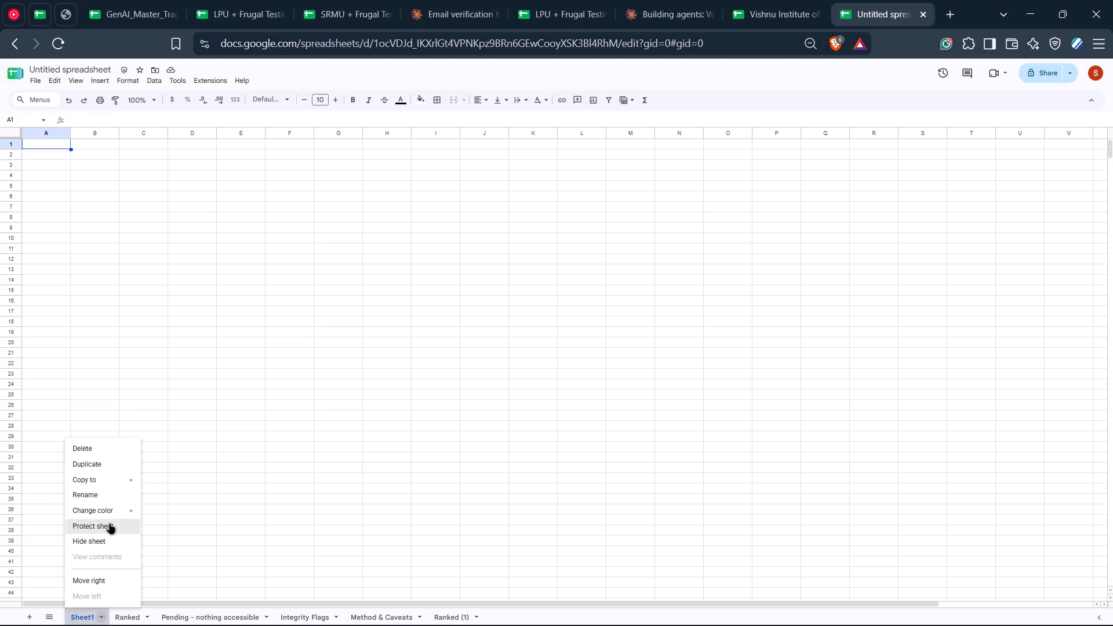
click(94, 447)
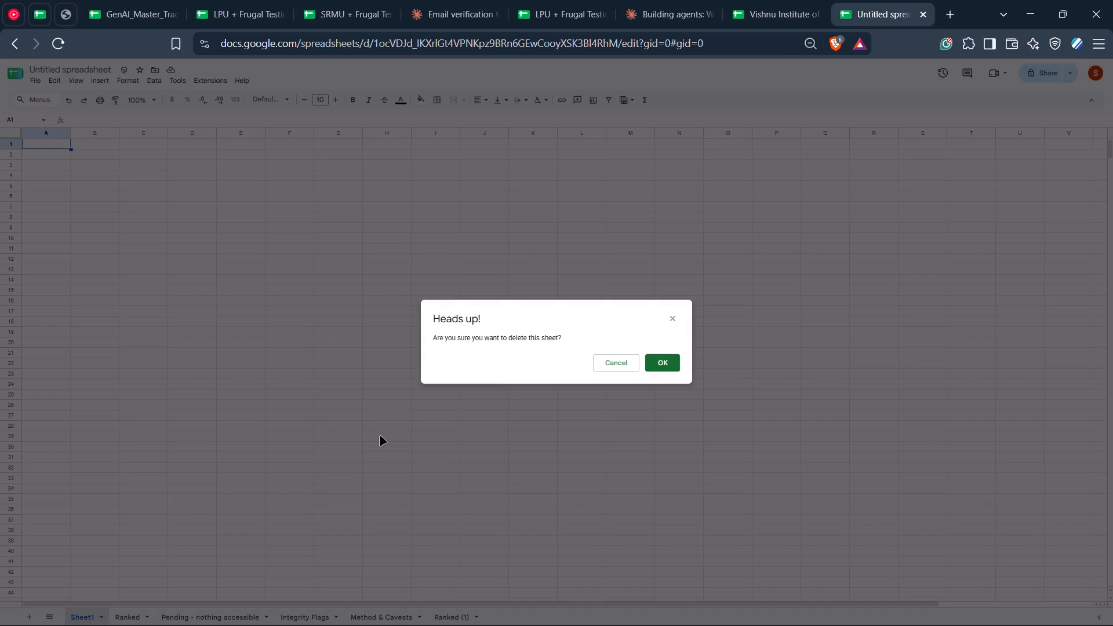
key(Return)
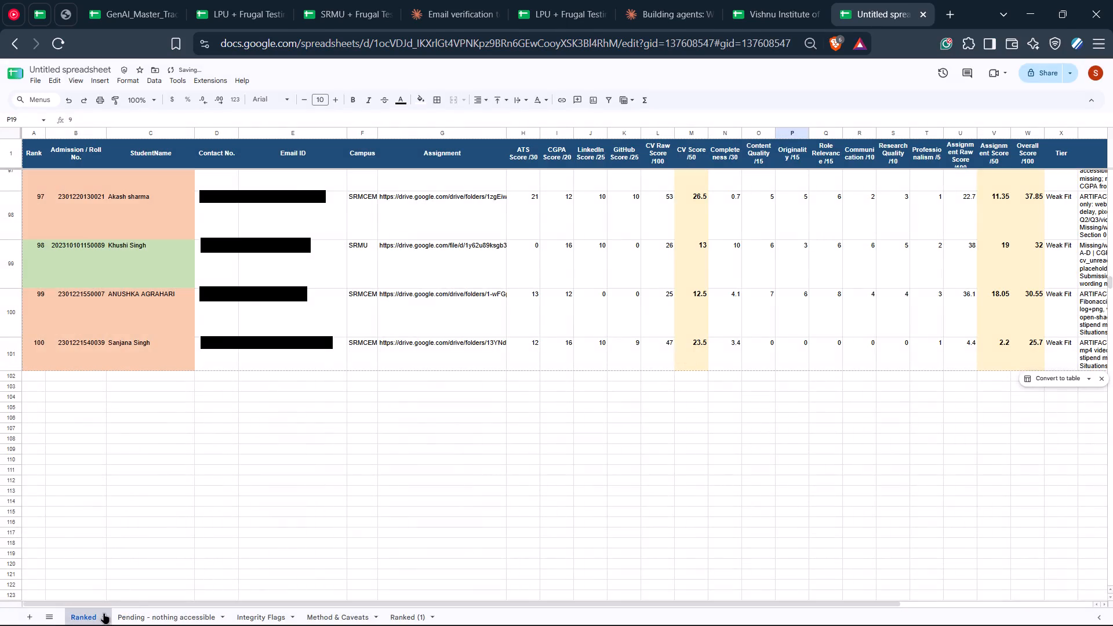
click(104, 613)
click(221, 616)
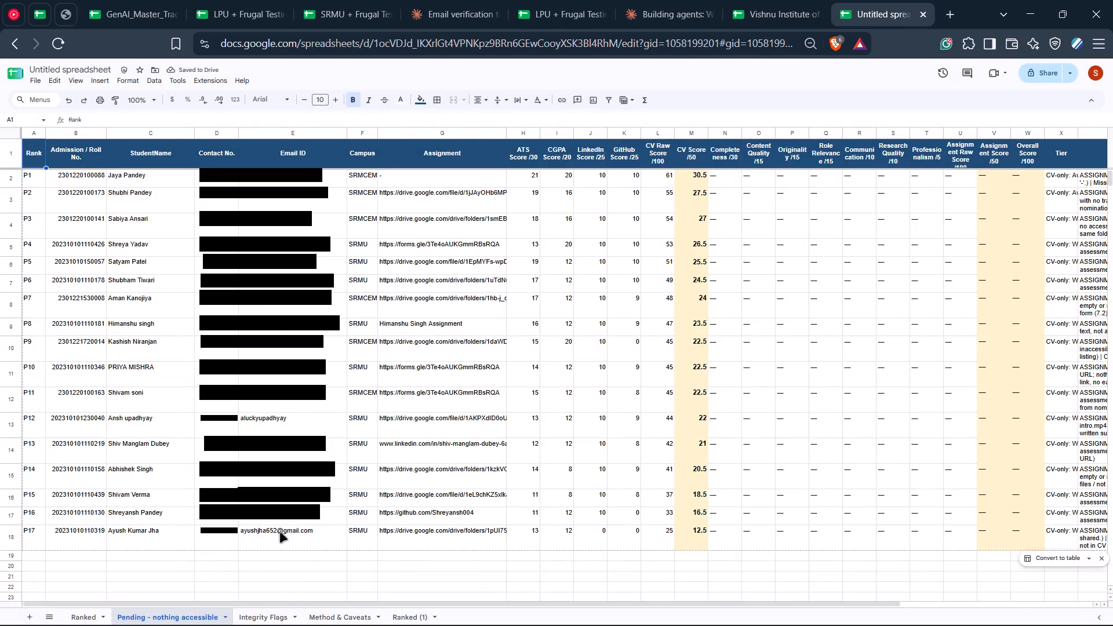
click(227, 612)
click(227, 615)
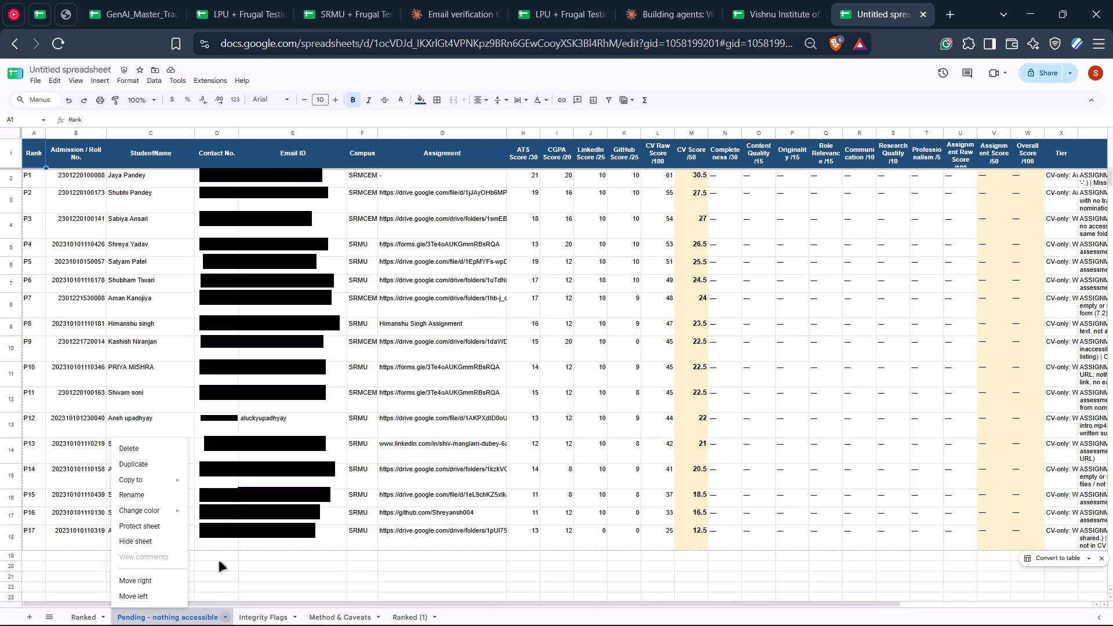
click(160, 446)
key(Return)
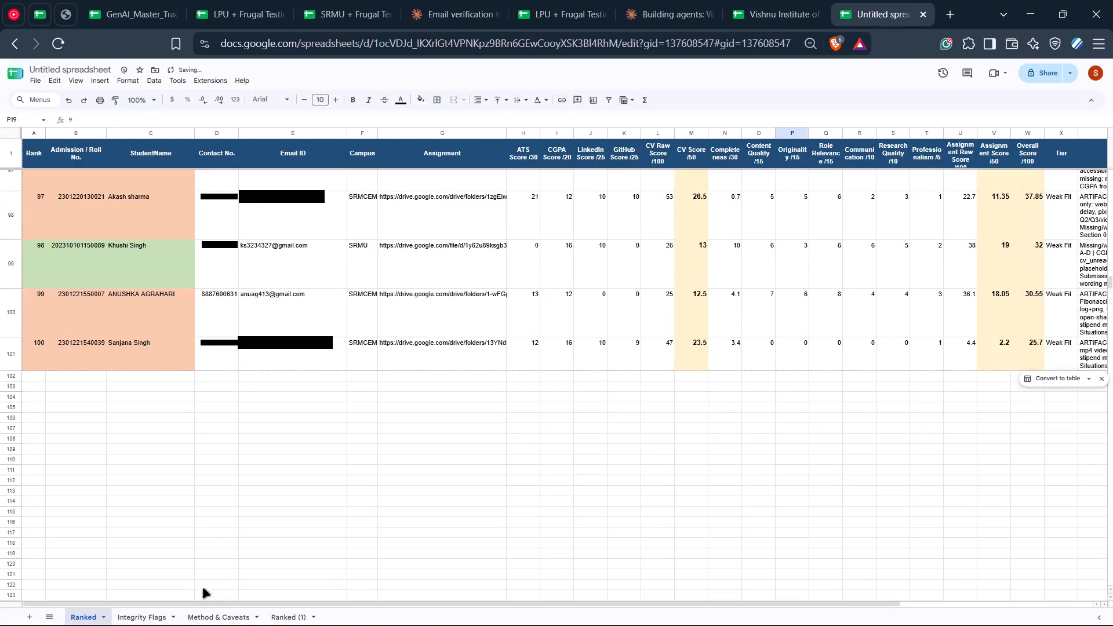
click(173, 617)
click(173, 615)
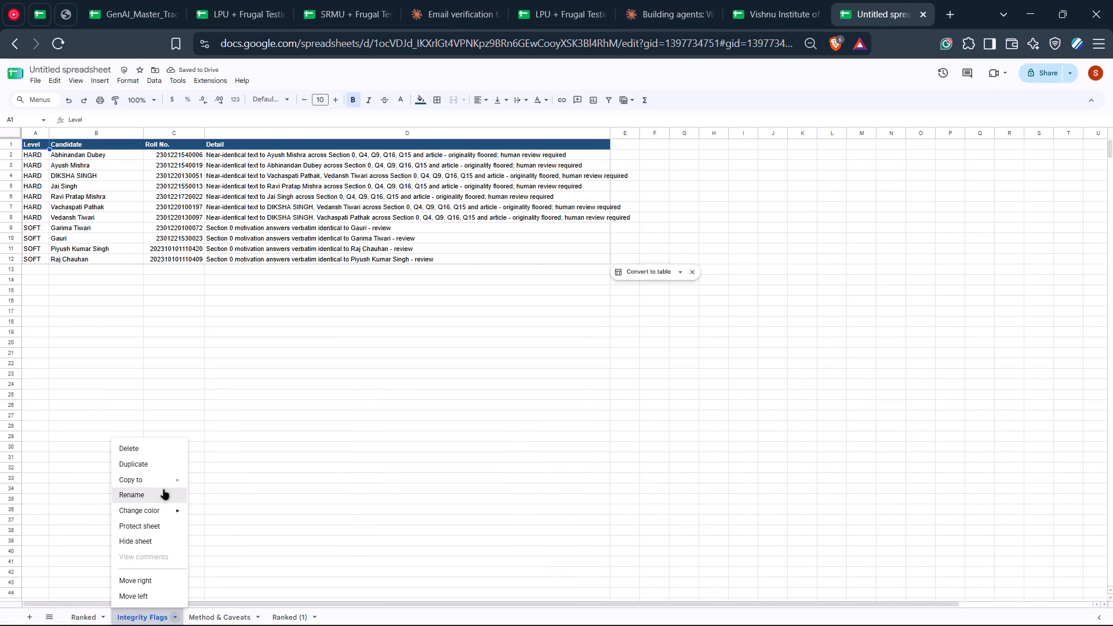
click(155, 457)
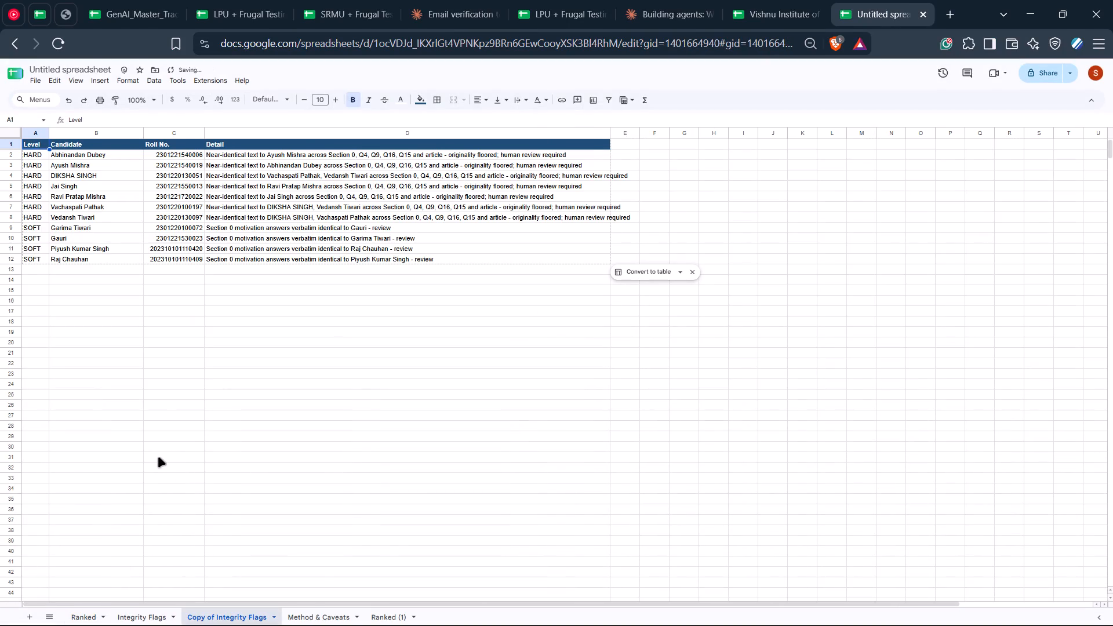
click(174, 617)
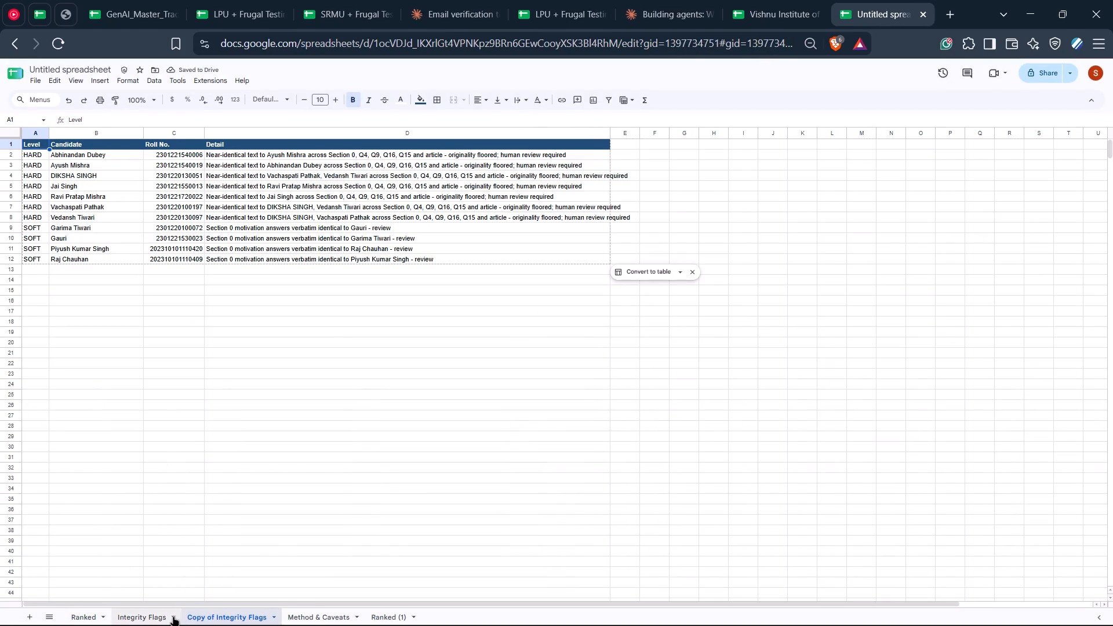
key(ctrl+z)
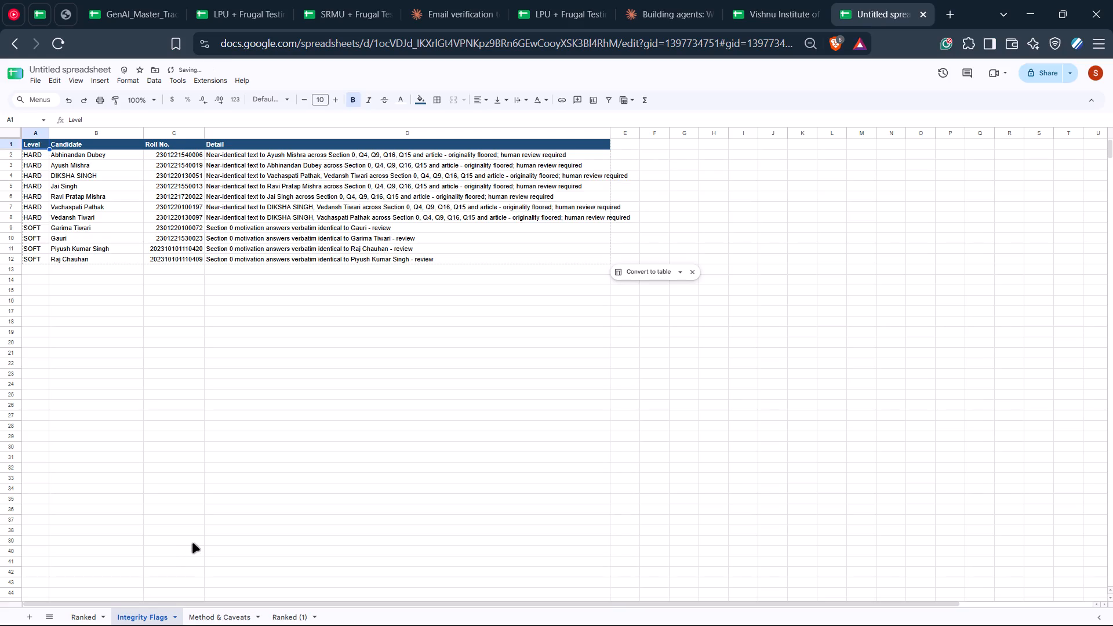
Delete the Integrity Flags and Method & Caveats sheets, keeping Ranked and Ranked (1).
click(176, 613)
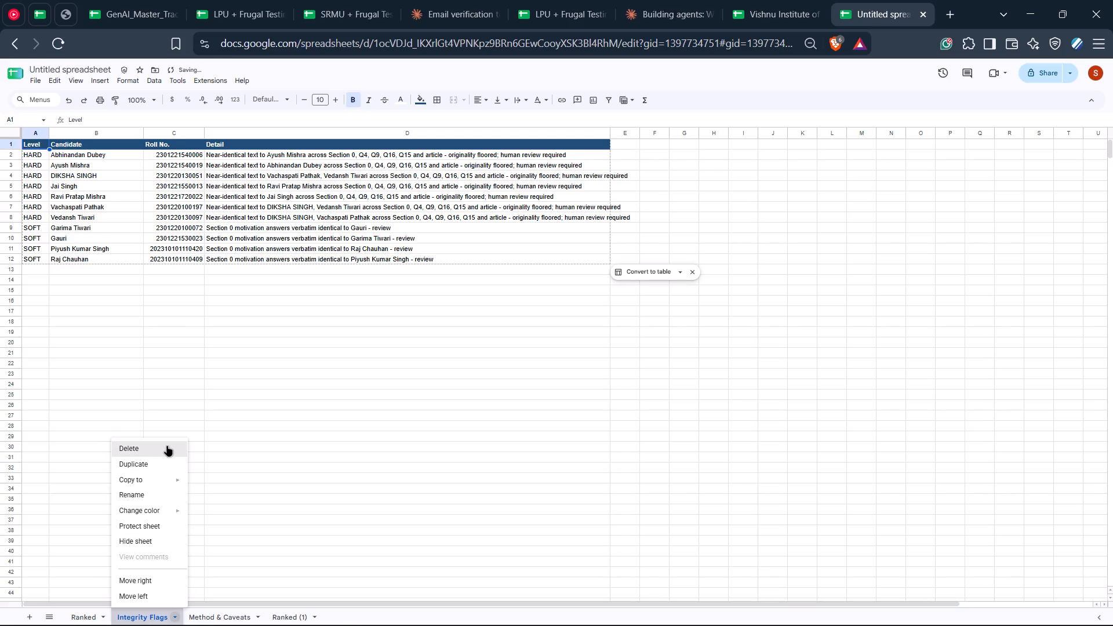
click(168, 446)
key(Return)
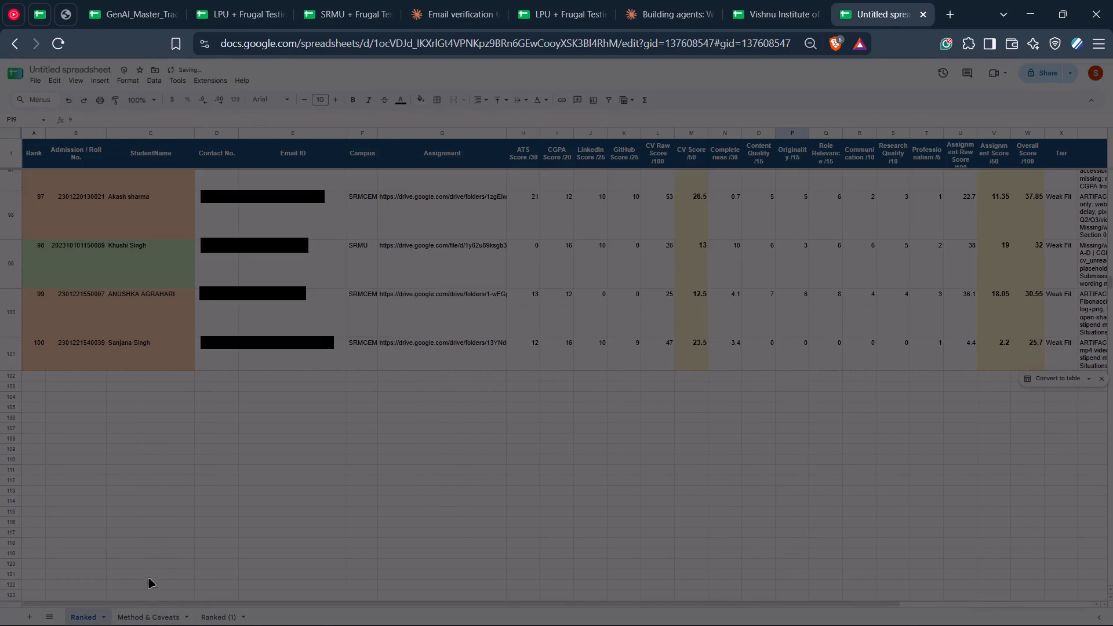
click(185, 613)
click(188, 616)
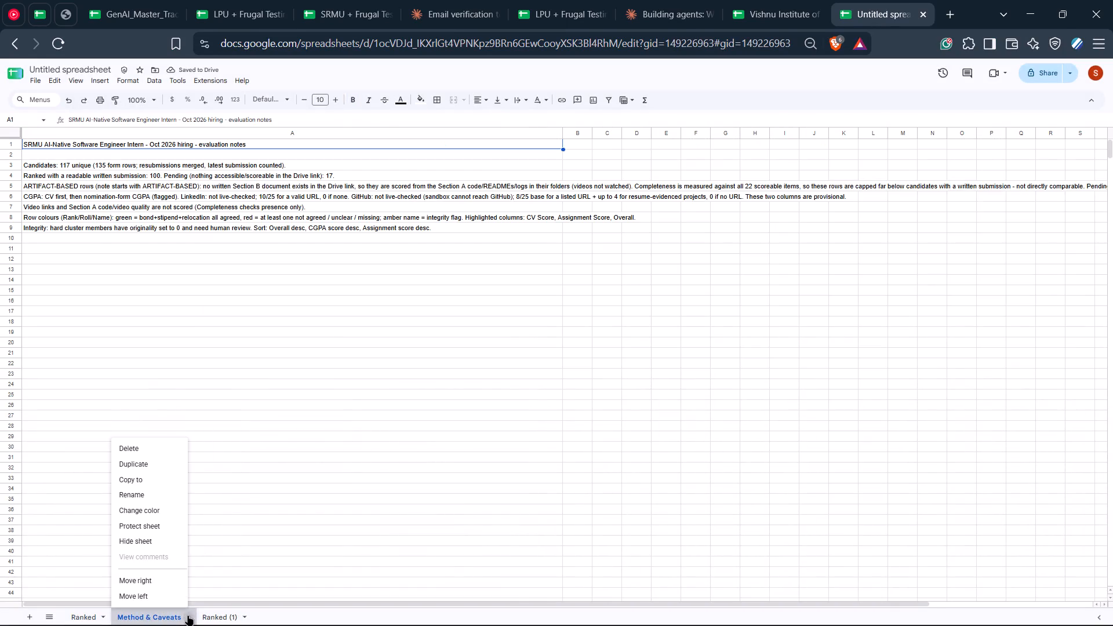
click(163, 445)
key(Return)
click(205, 496)
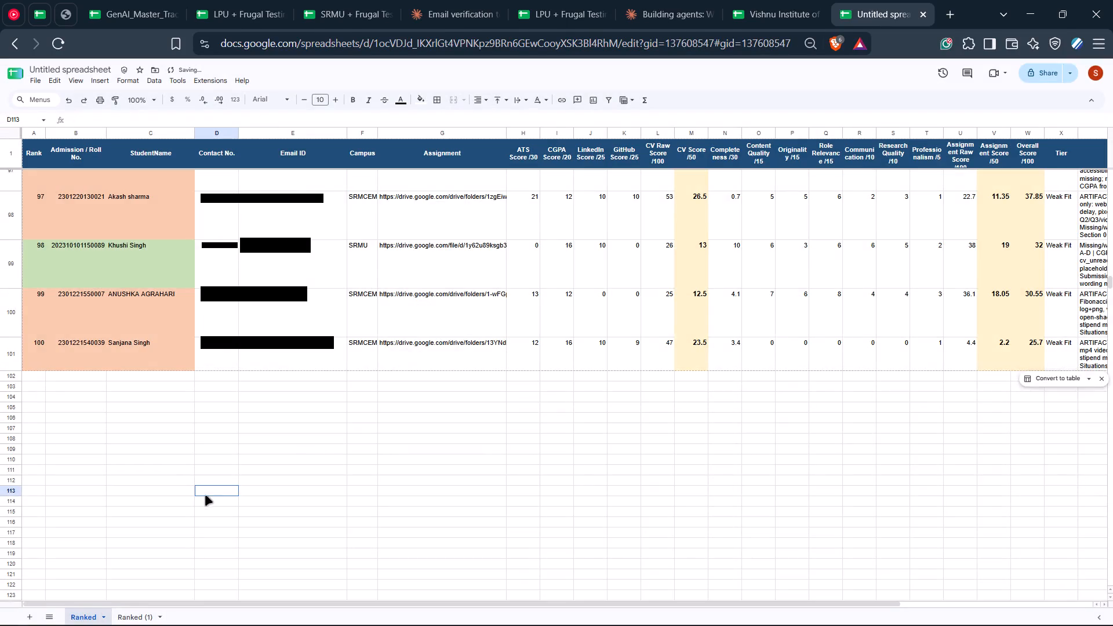
Look through the Ranked sheet's candidate rows from the last-ranked entries up to the first.
click(151, 576)
scroll(118, 580, up, 6)
scroll(118, 580, down, 3)
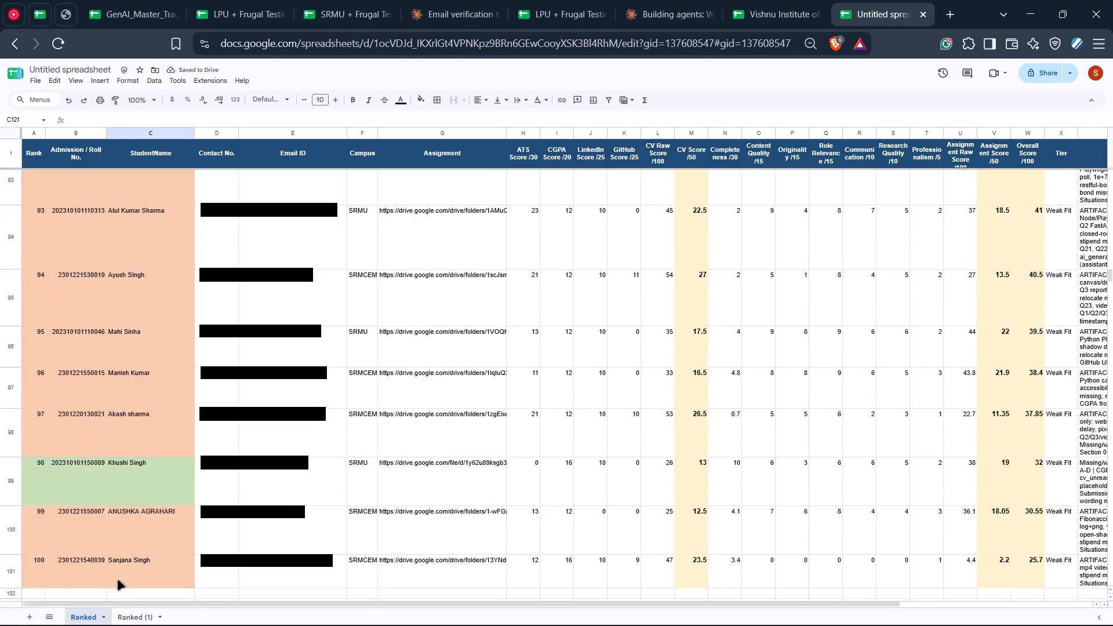
scroll(118, 580, down, 3)
click(230, 381)
scroll(68, 476, up, 4)
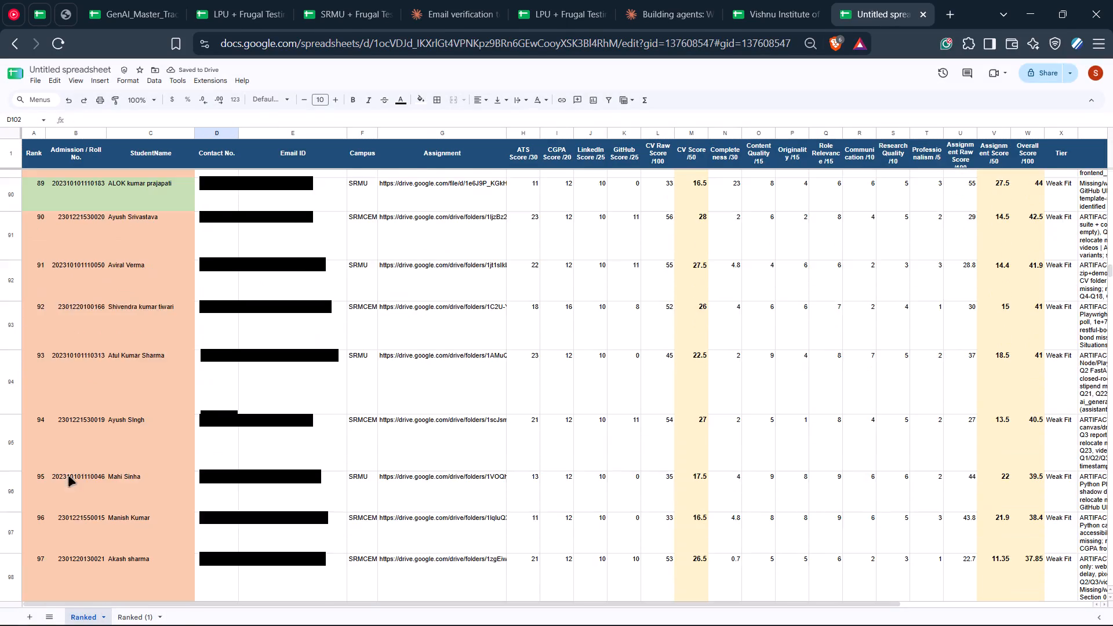
scroll(68, 476, up, 20)
scroll(68, 476, up, 1)
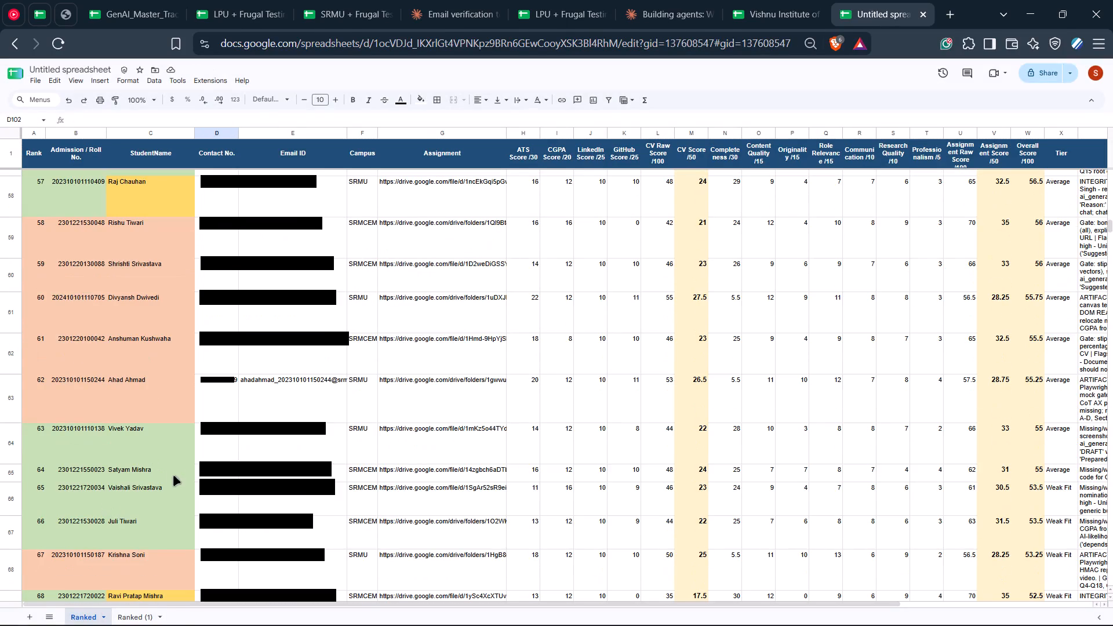
click(163, 267)
scroll(158, 308, up, 9)
scroll(334, 338, up, 8)
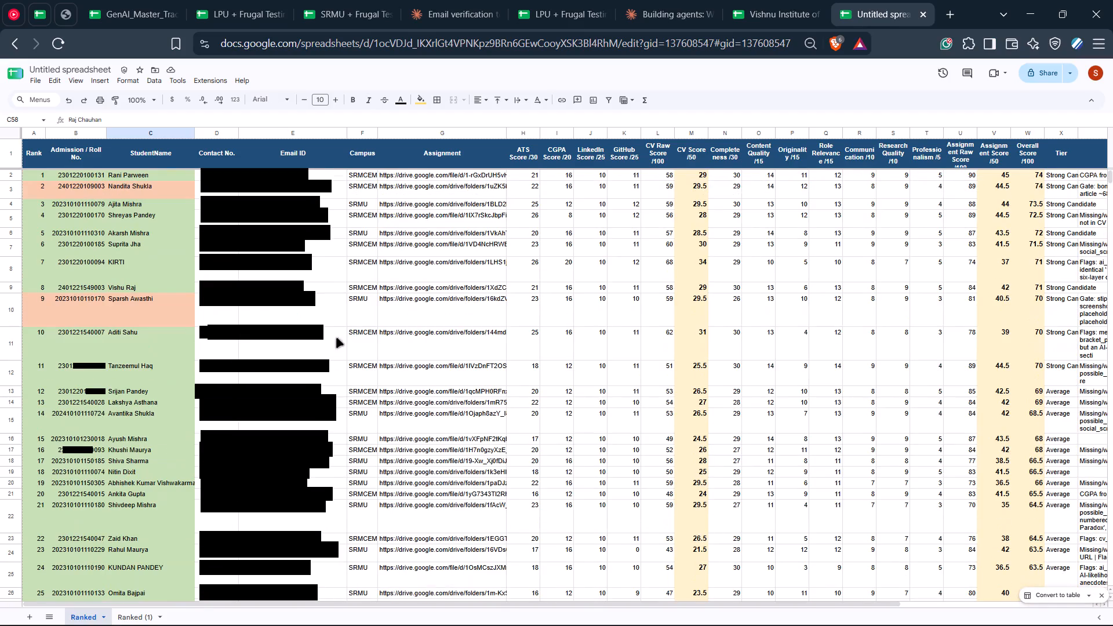
Centre the Ranked sheet's whole table horizontally, align it to the middle vertically, and wrap its text.
click(639, 352)
key(ctrl+a)
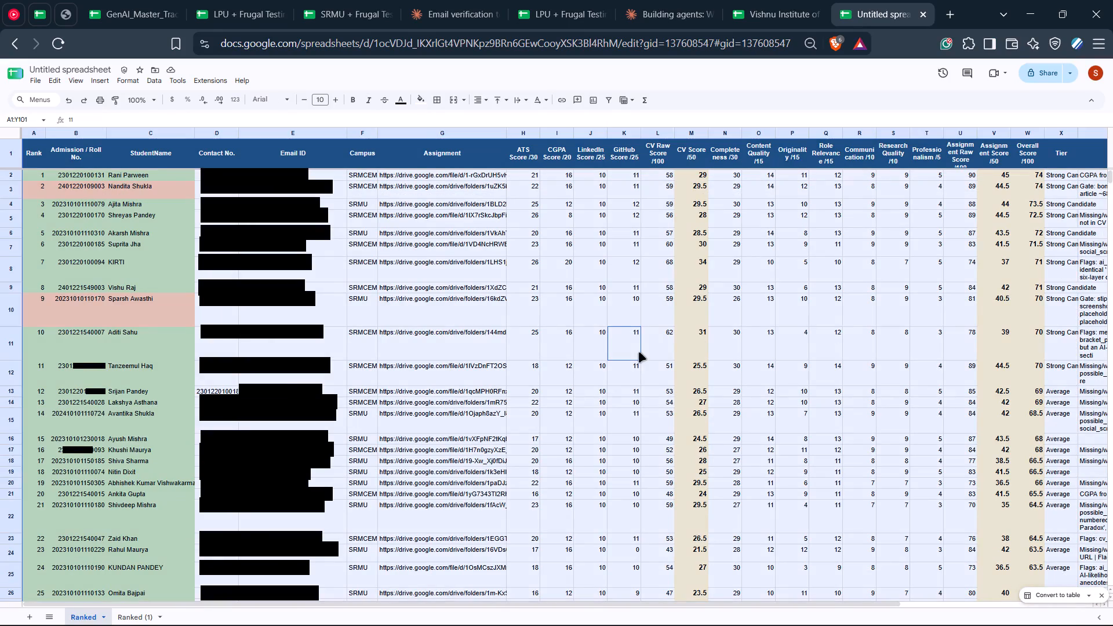
click(488, 99)
click(496, 116)
click(507, 103)
click(518, 117)
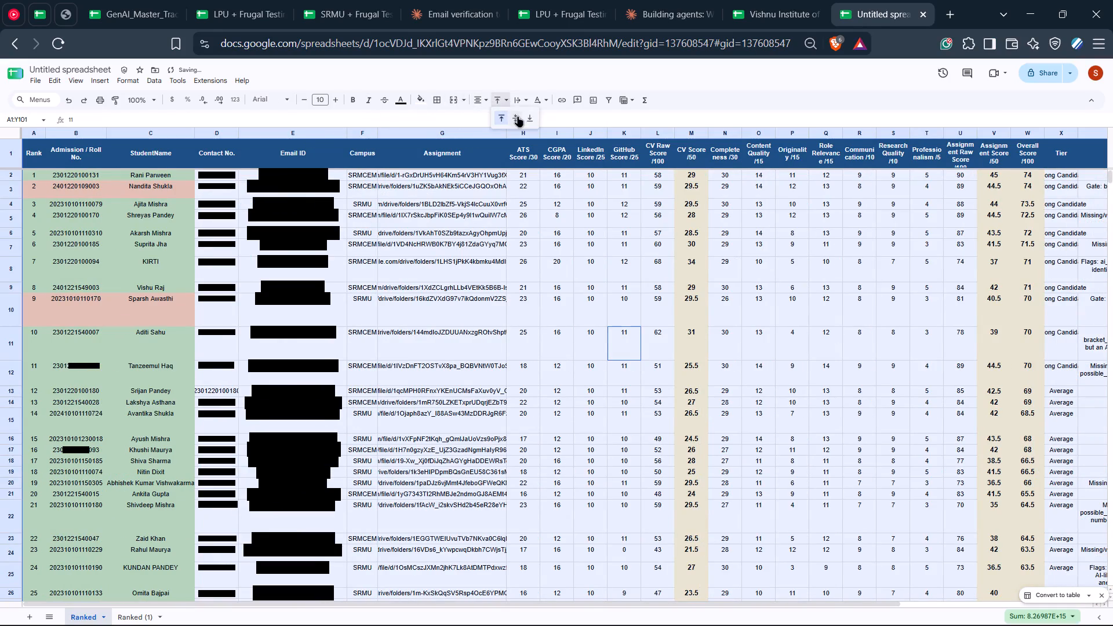
click(528, 103)
click(534, 116)
click(519, 61)
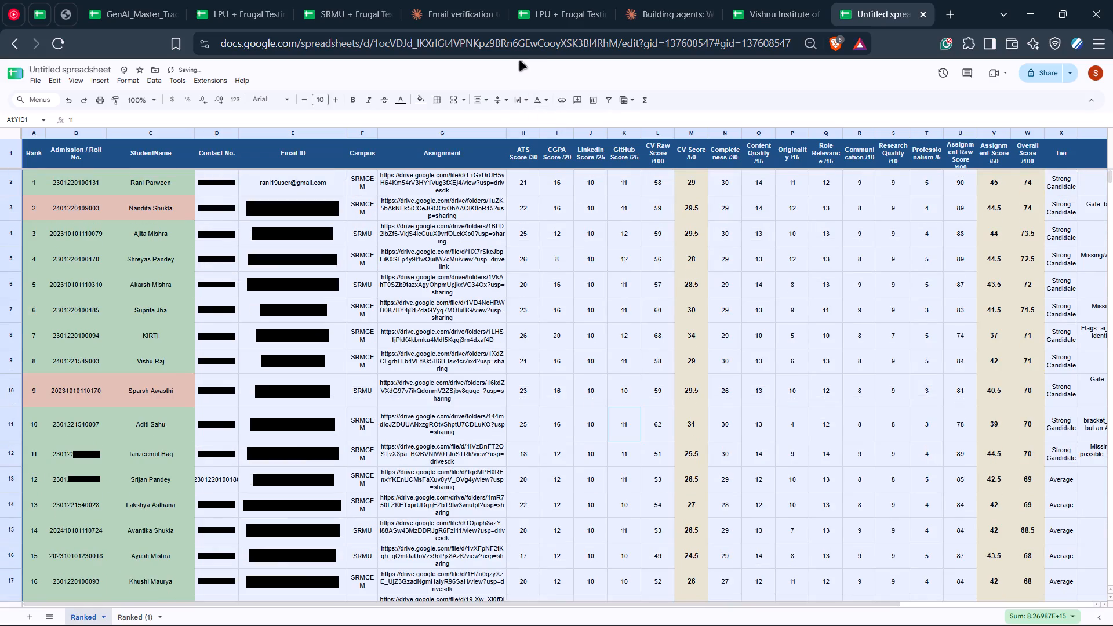
click(821, 334)
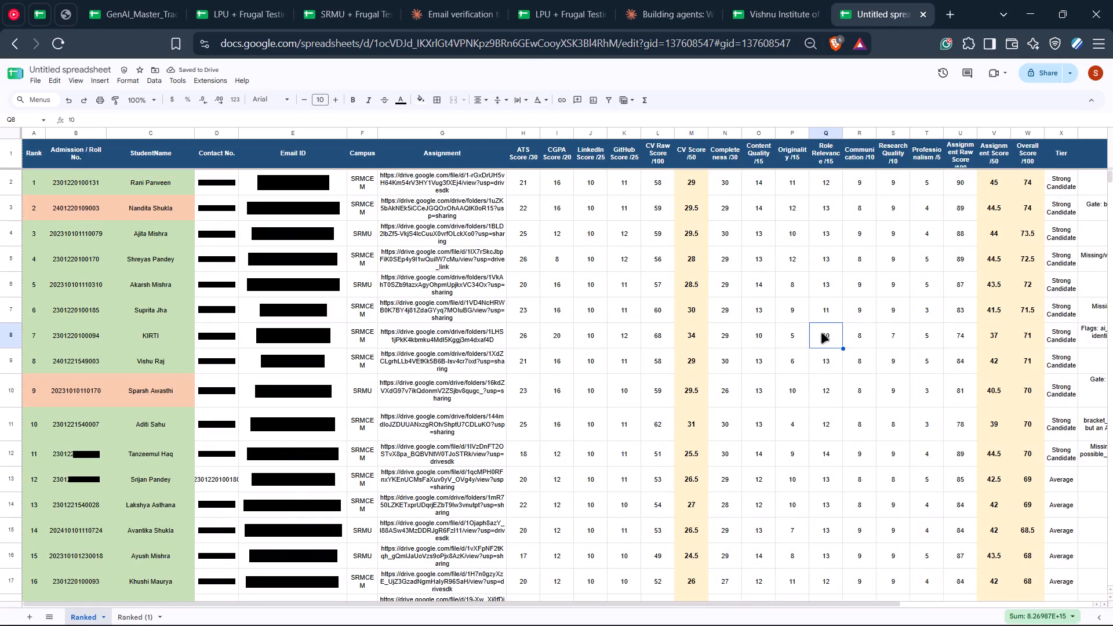
Widen the Assignment Raw Score /100 and Assignment Score /50 columns slightly so the word Assignment fits on one line in their headers.
click(977, 133)
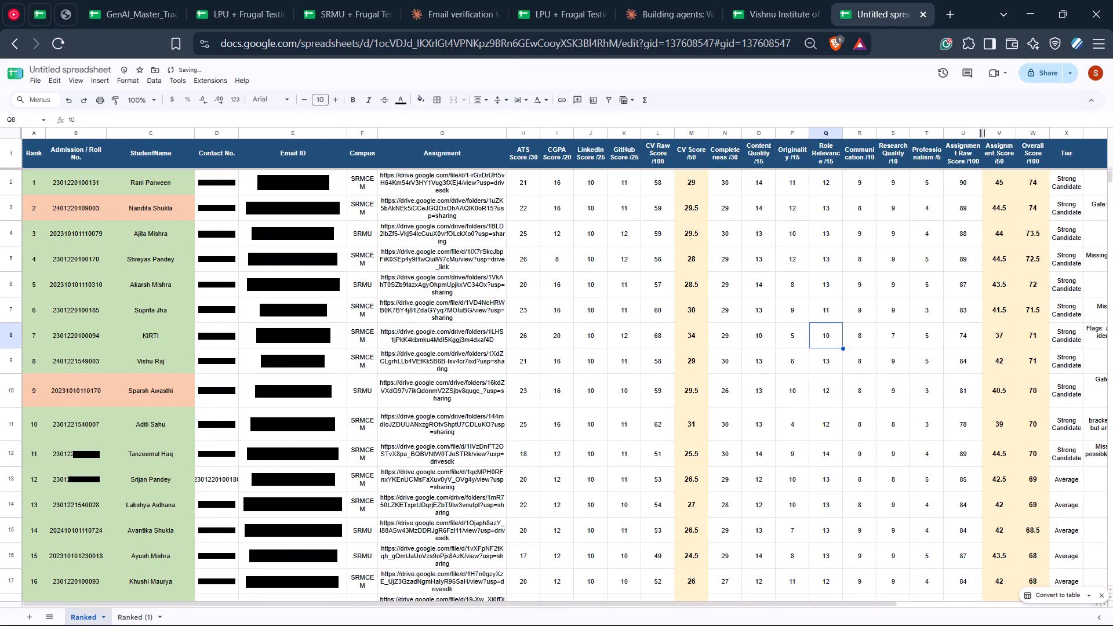
click(982, 134)
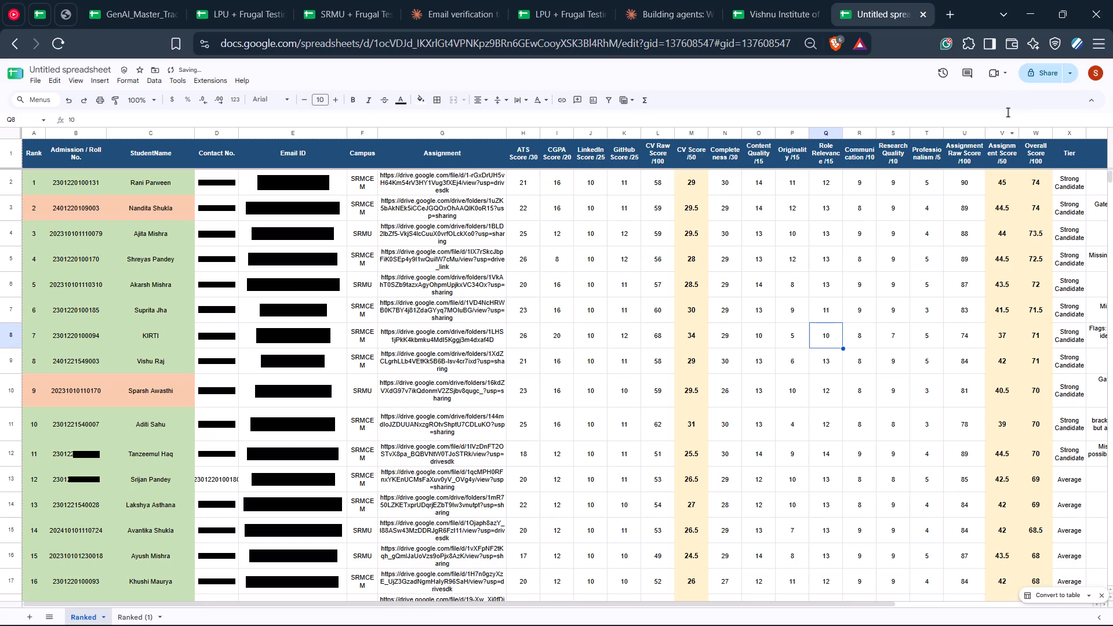
drag(1020, 136, 1024, 140)
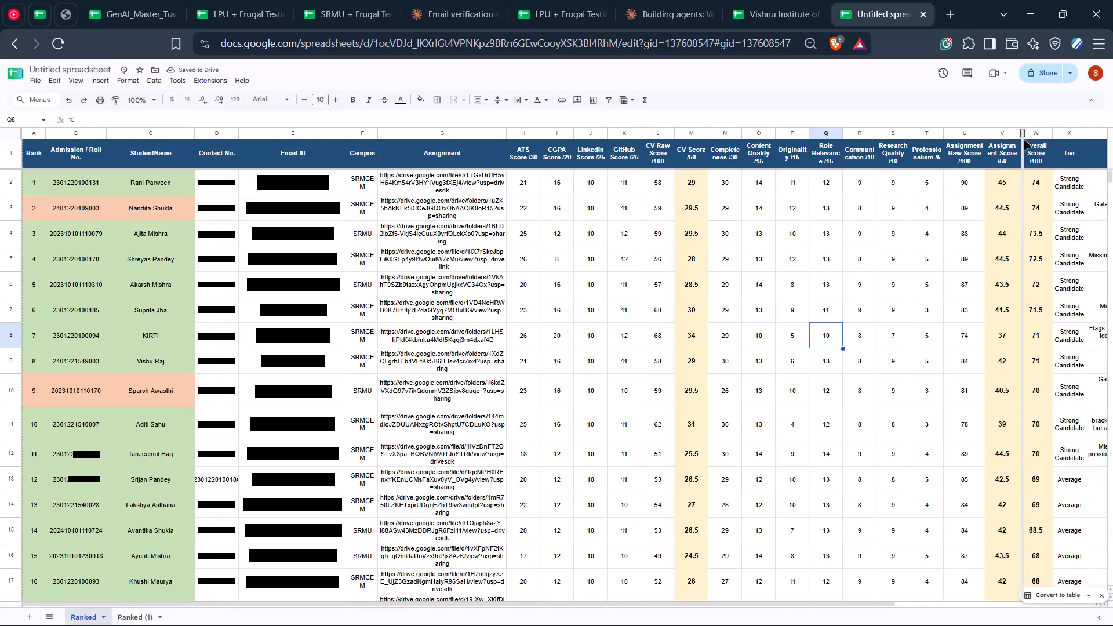
drag(1024, 140, 1024, 141)
click(1025, 136)
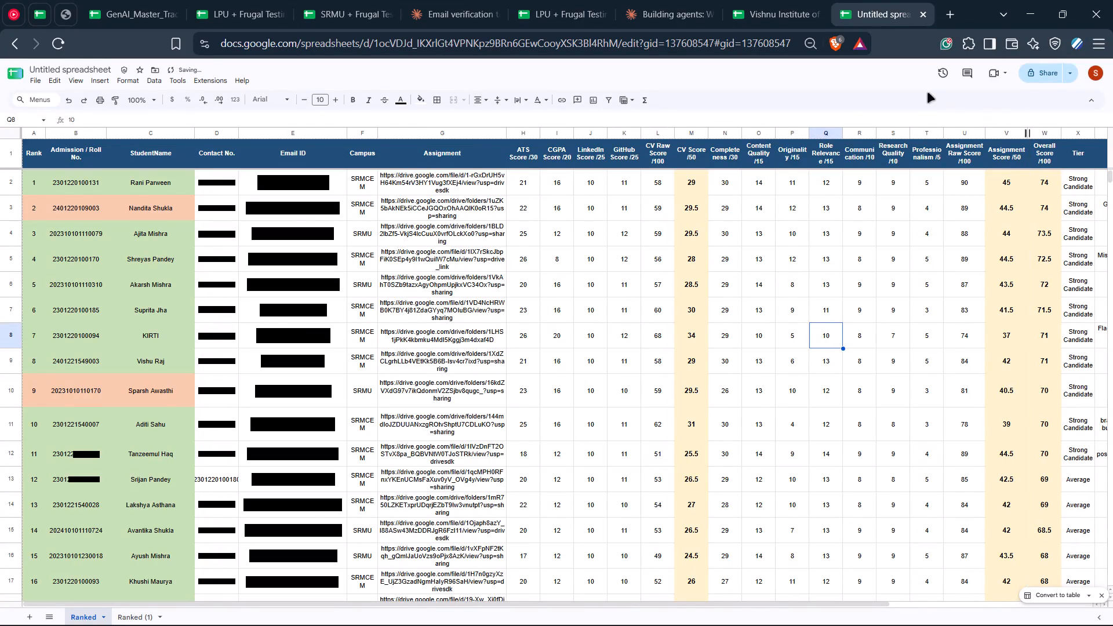
Apply borders to all cells of the Assignment Score /50 and Overall Score /100 columns in the Ranked sheet.
scroll(921, 204, left, 1)
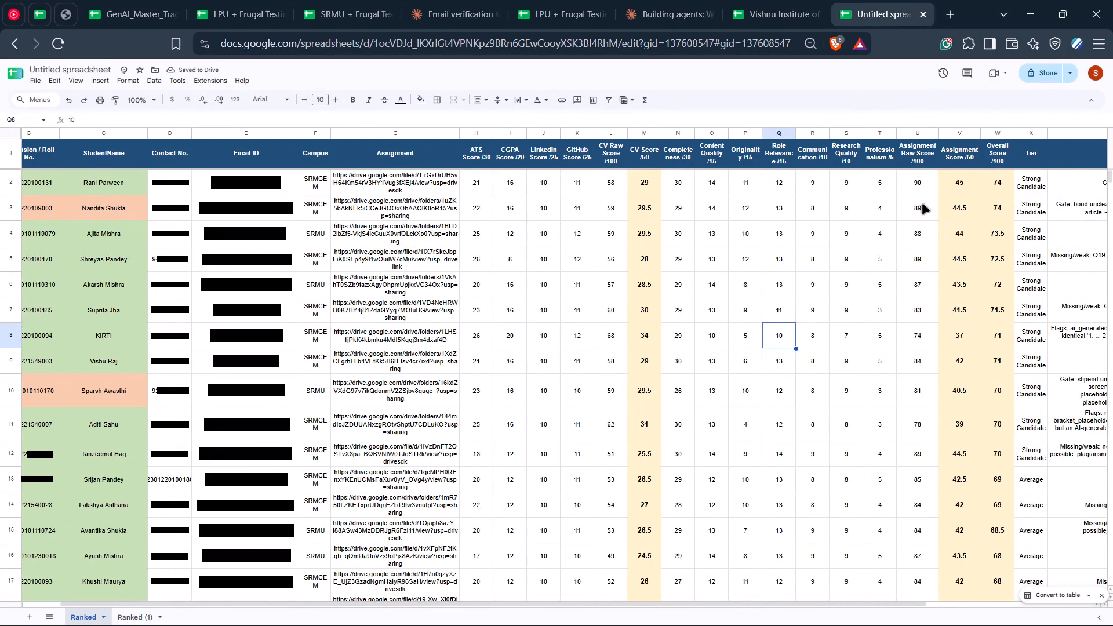
scroll(828, 268, down, 2)
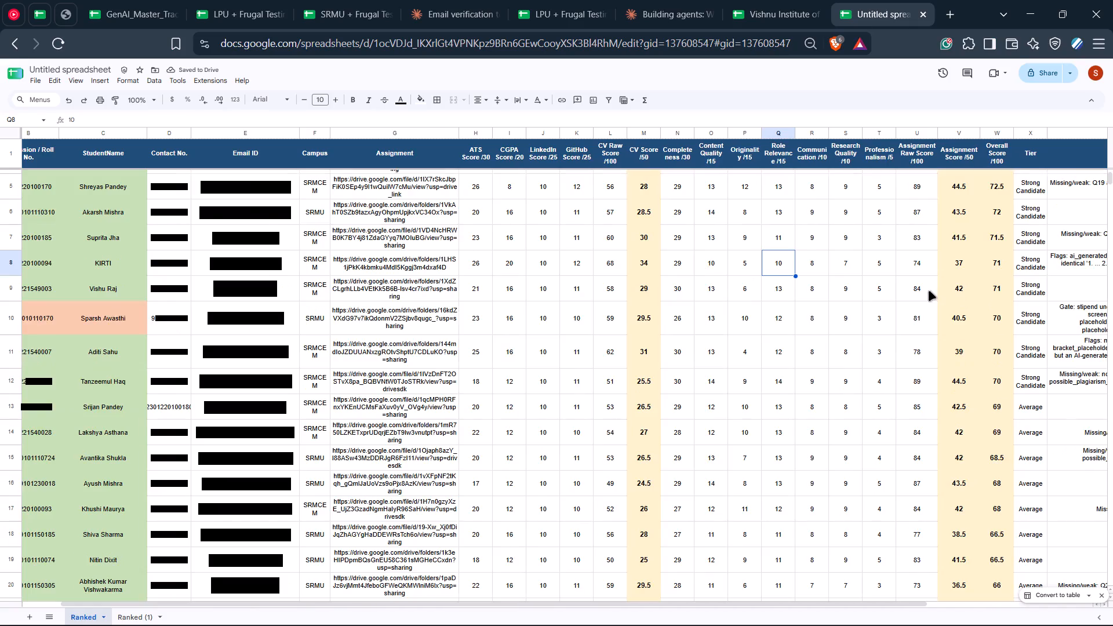
scroll(929, 290, up, 6)
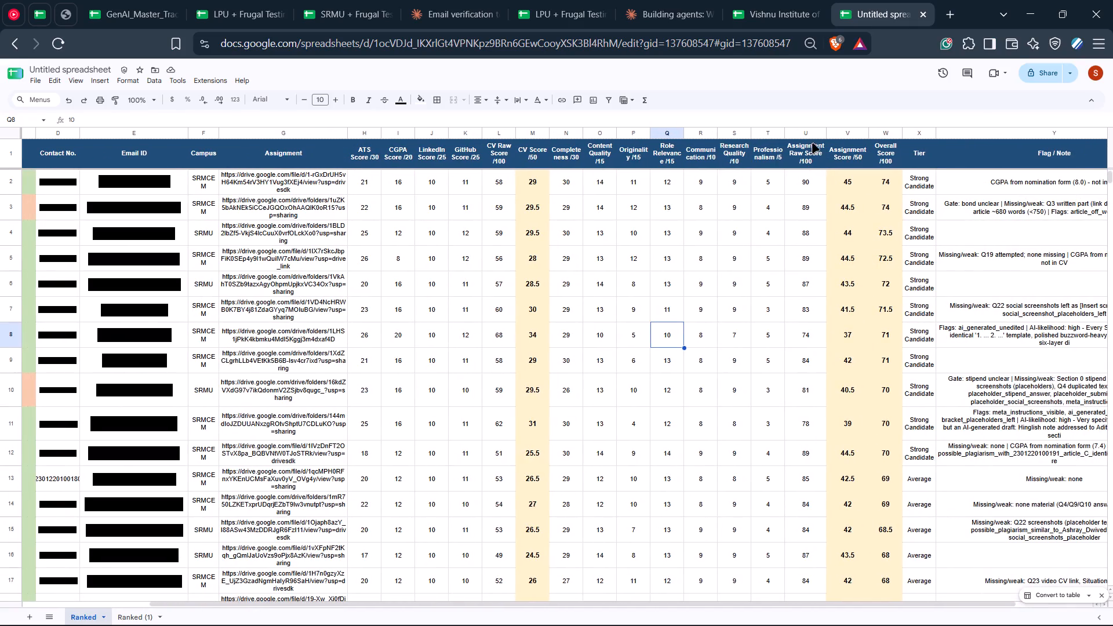
drag(838, 132, 882, 134)
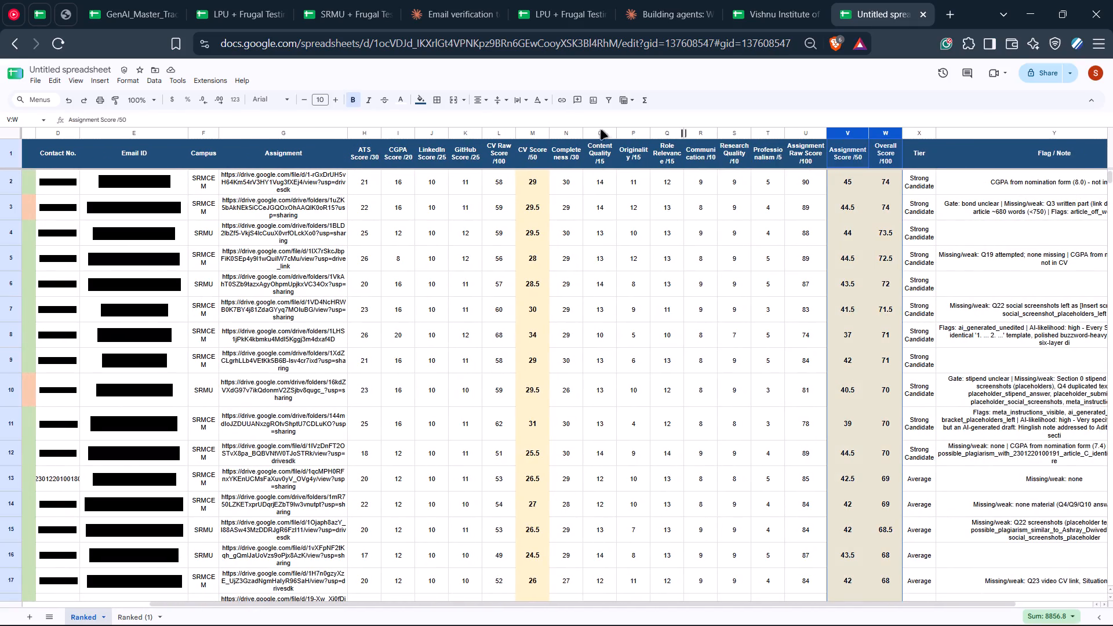
click(440, 96)
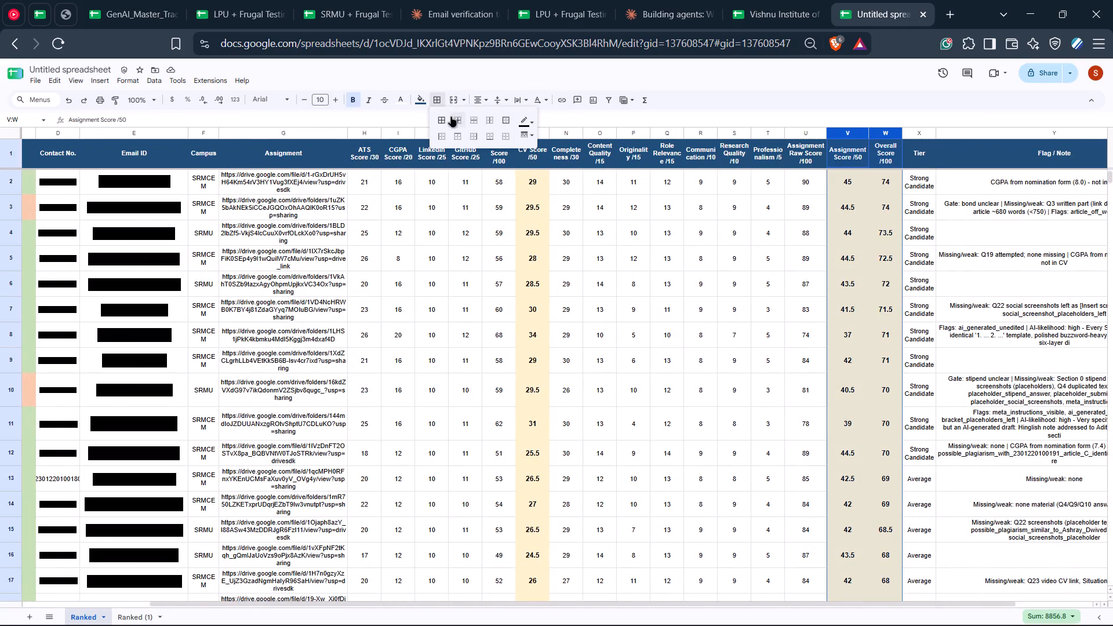
click(490, 117)
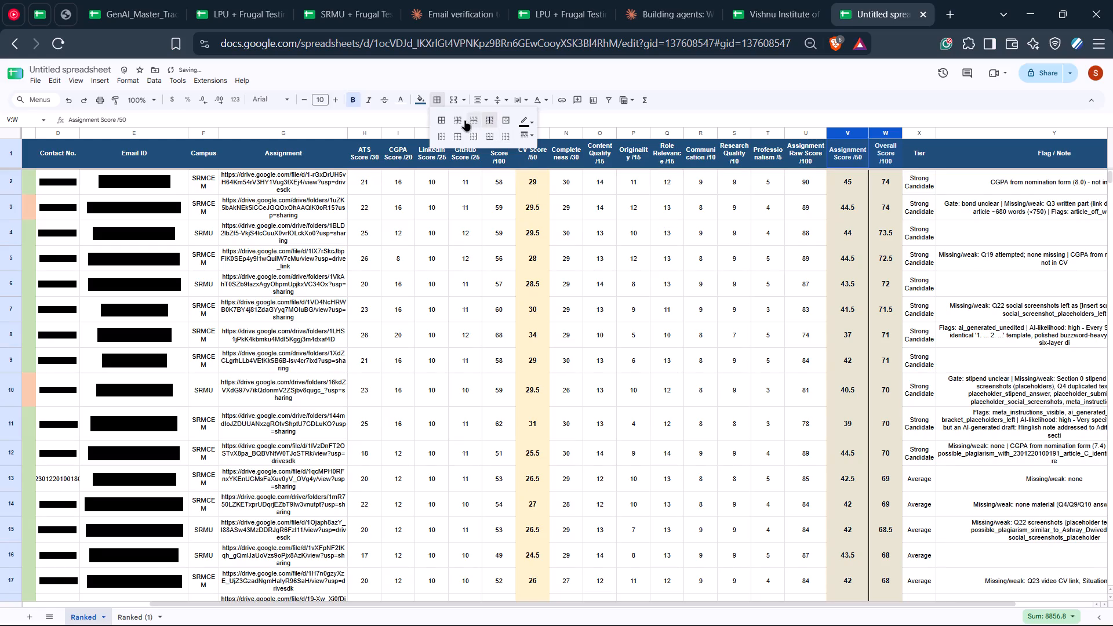
click(444, 118)
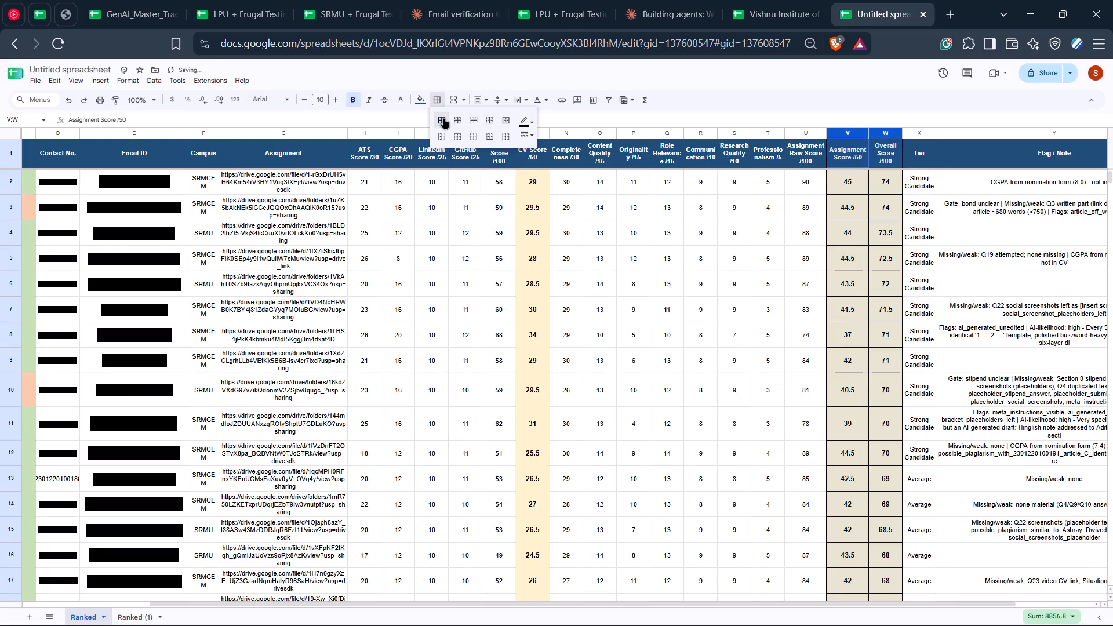
click(521, 69)
click(700, 309)
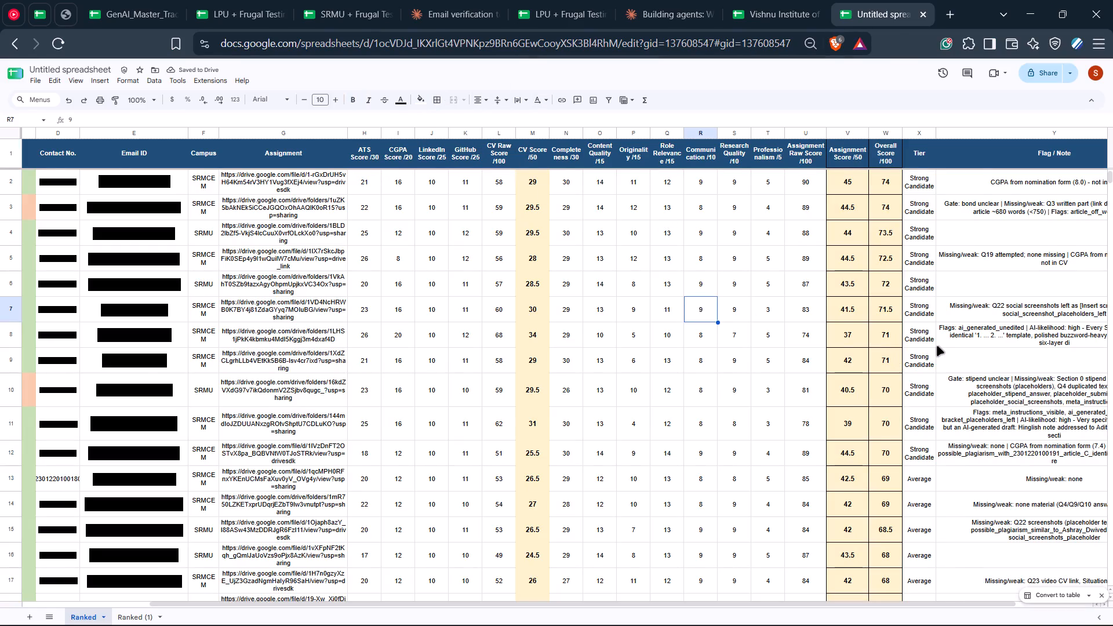
scroll(937, 346, up, 3)
scroll(937, 344, left, 2)
scroll(808, 316, left, 2)
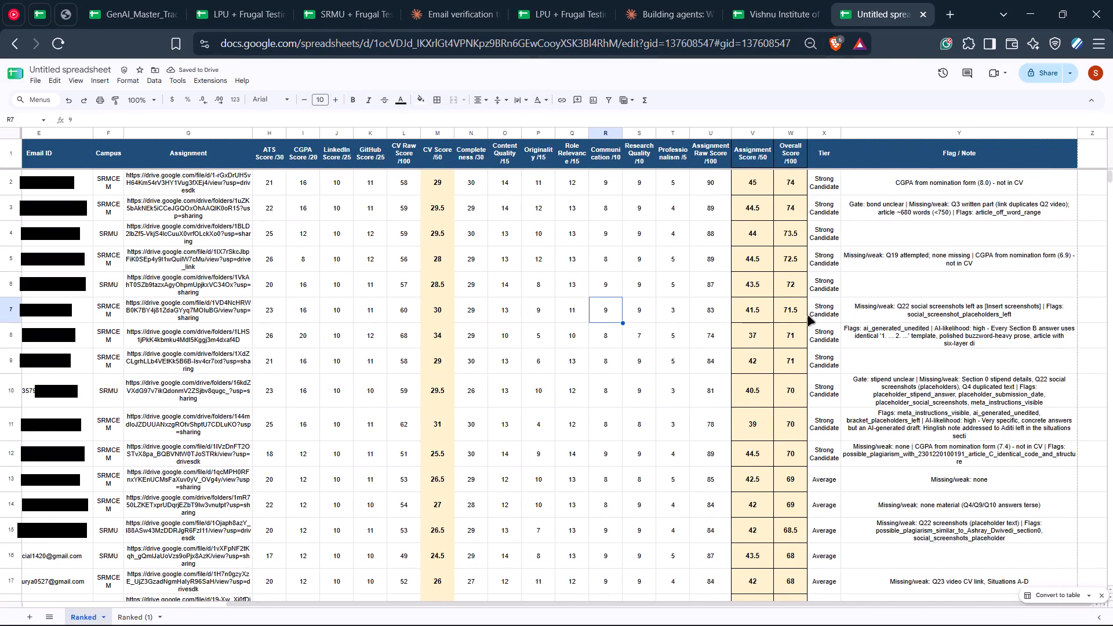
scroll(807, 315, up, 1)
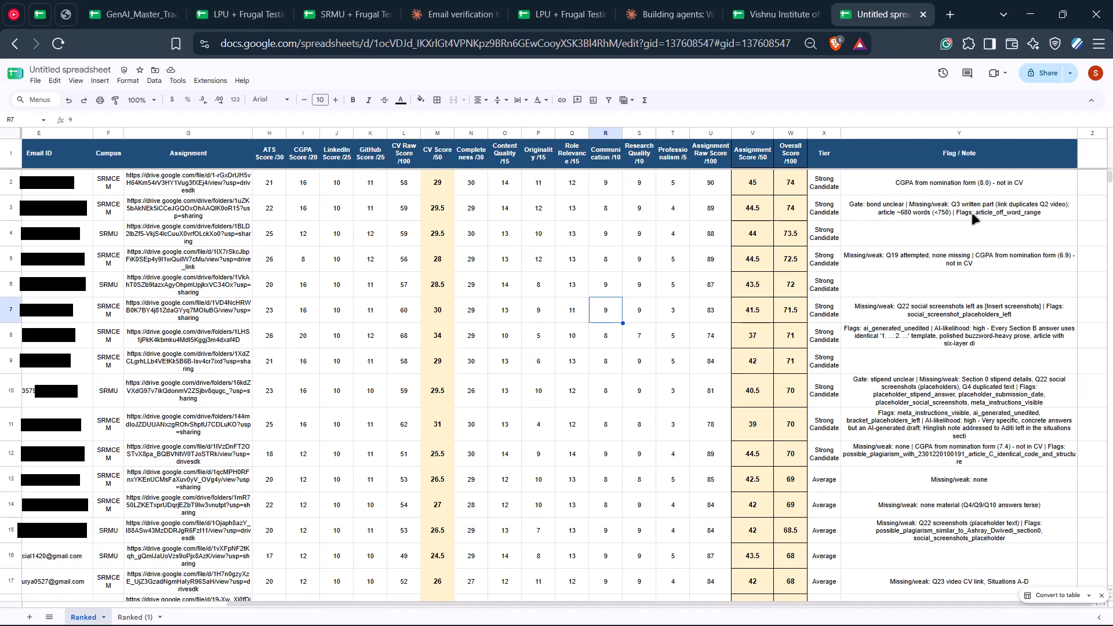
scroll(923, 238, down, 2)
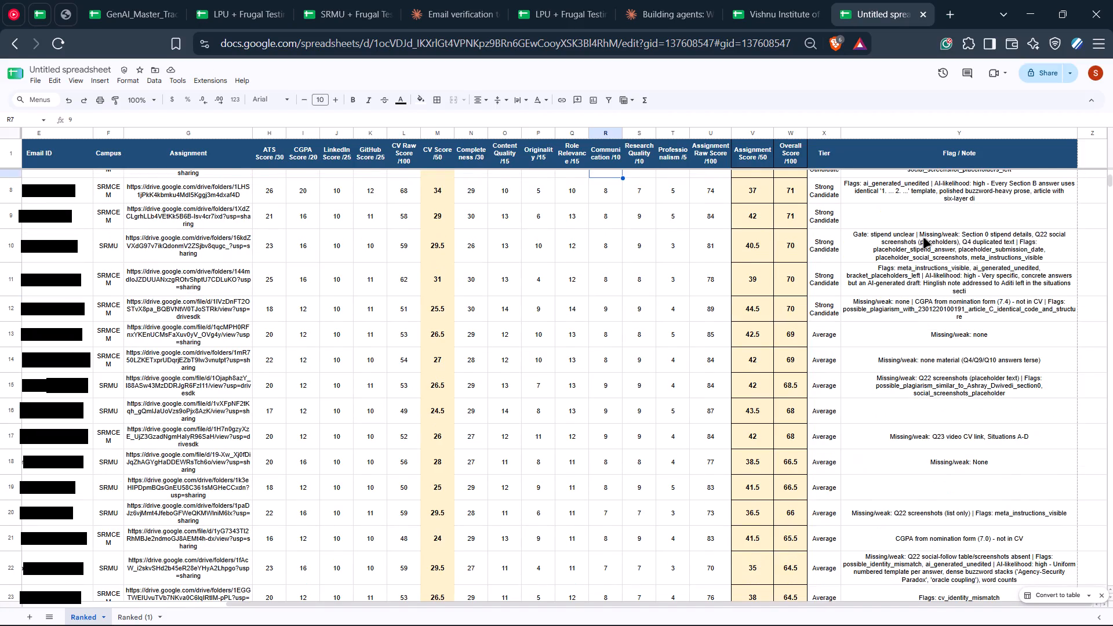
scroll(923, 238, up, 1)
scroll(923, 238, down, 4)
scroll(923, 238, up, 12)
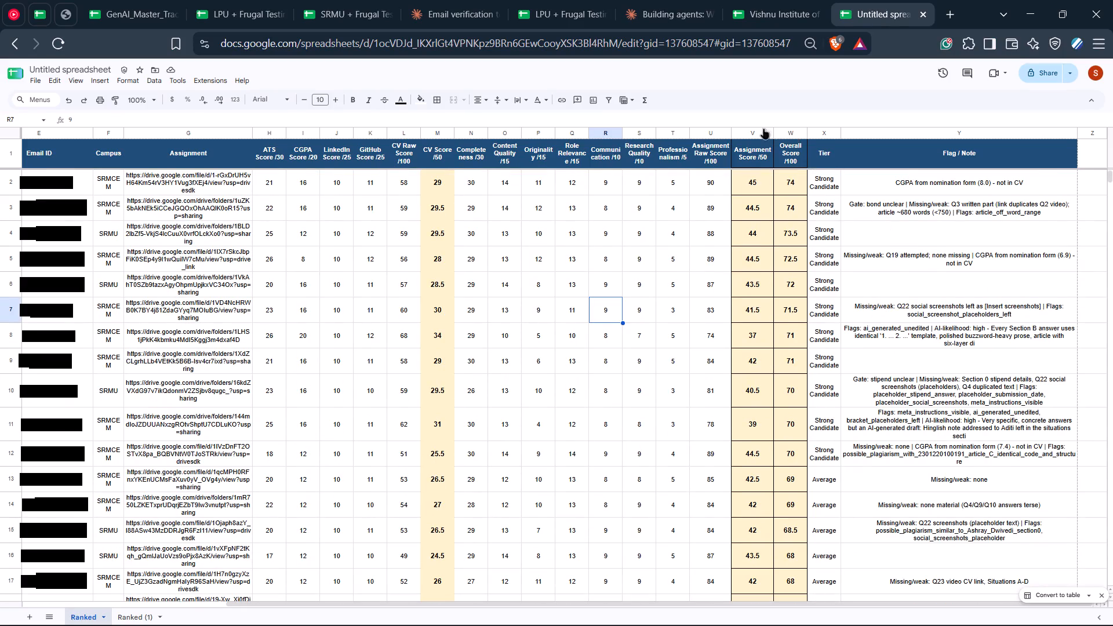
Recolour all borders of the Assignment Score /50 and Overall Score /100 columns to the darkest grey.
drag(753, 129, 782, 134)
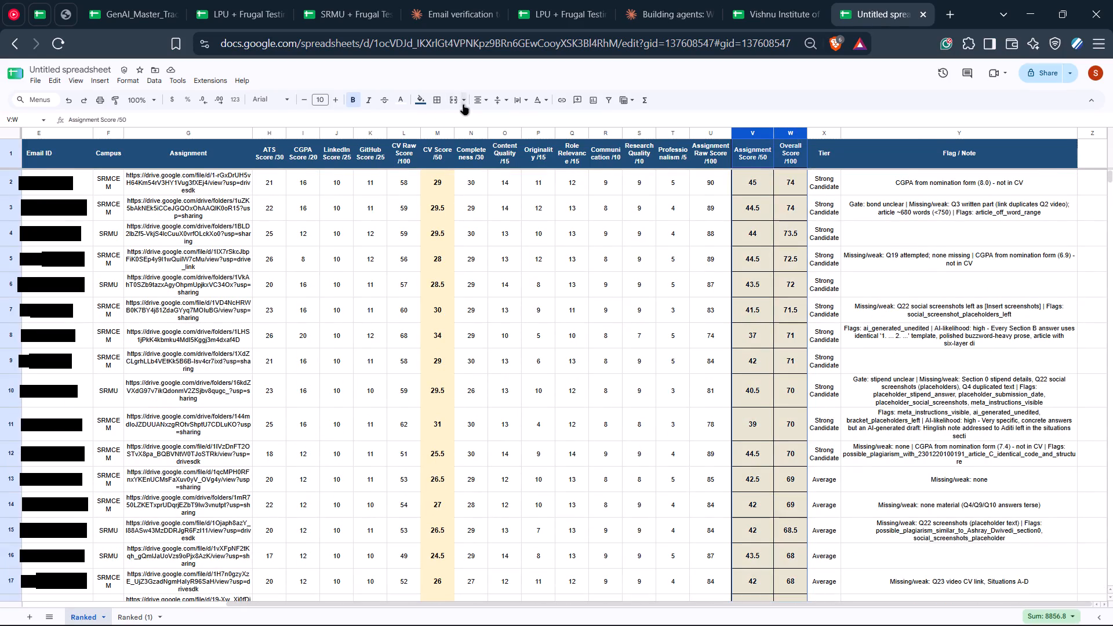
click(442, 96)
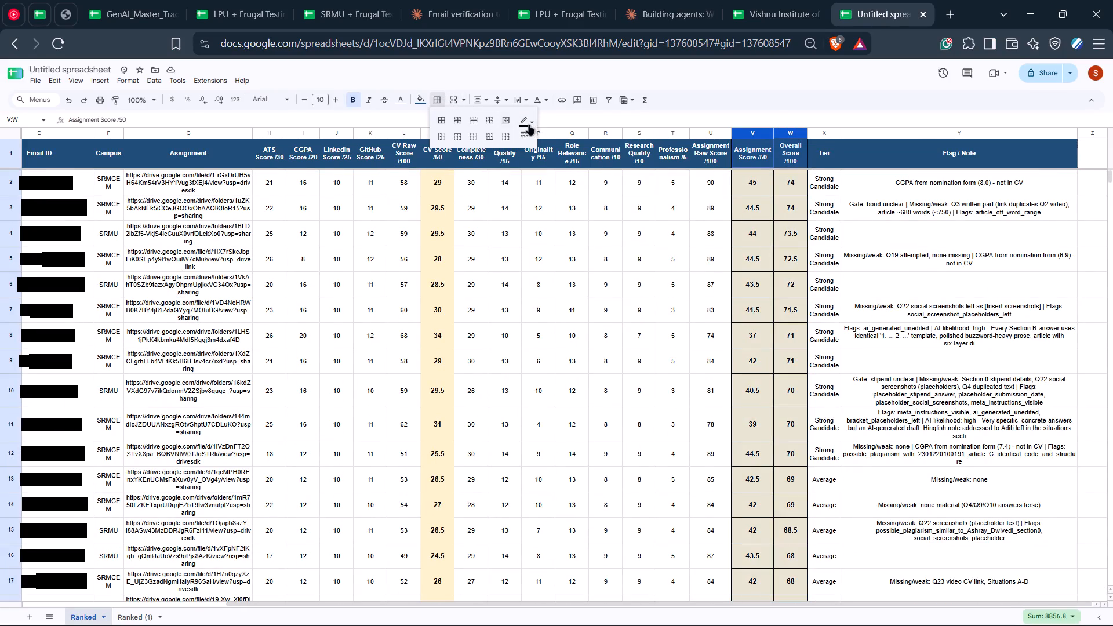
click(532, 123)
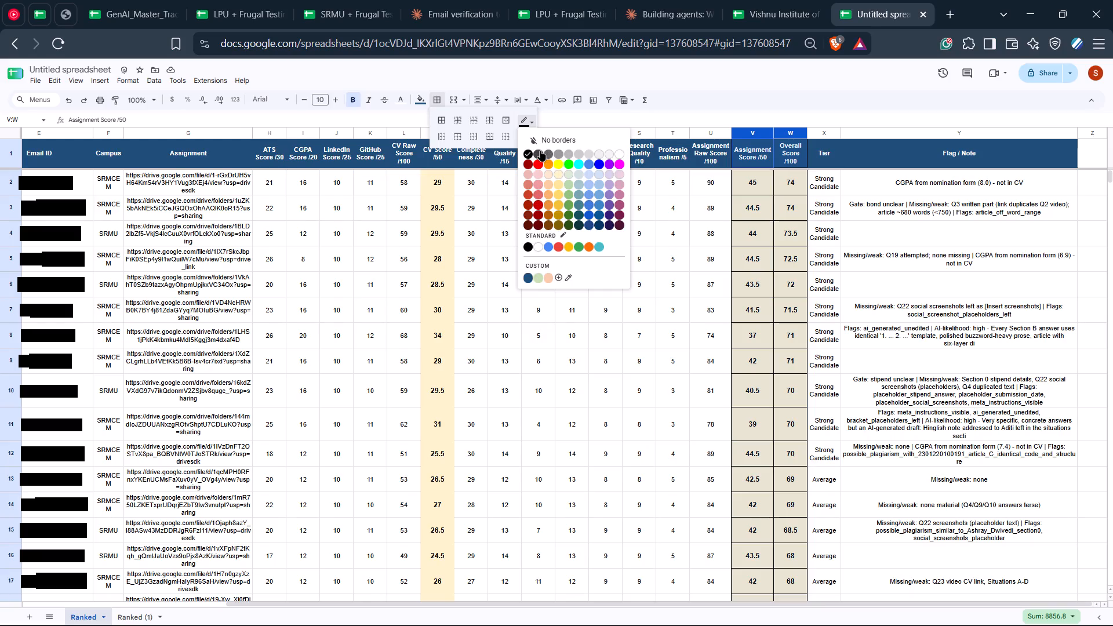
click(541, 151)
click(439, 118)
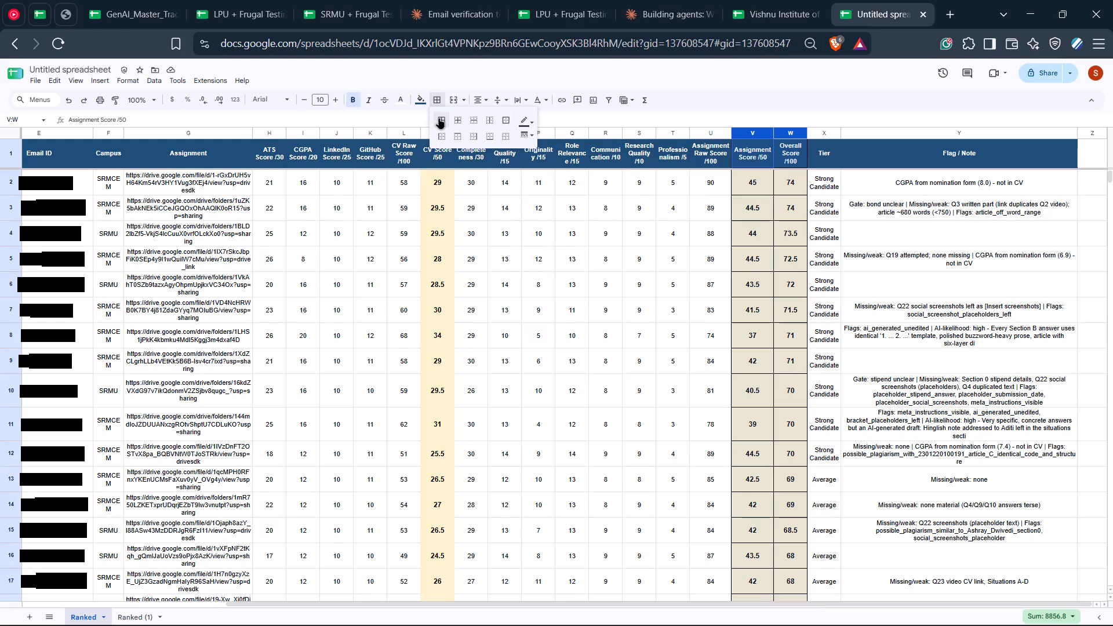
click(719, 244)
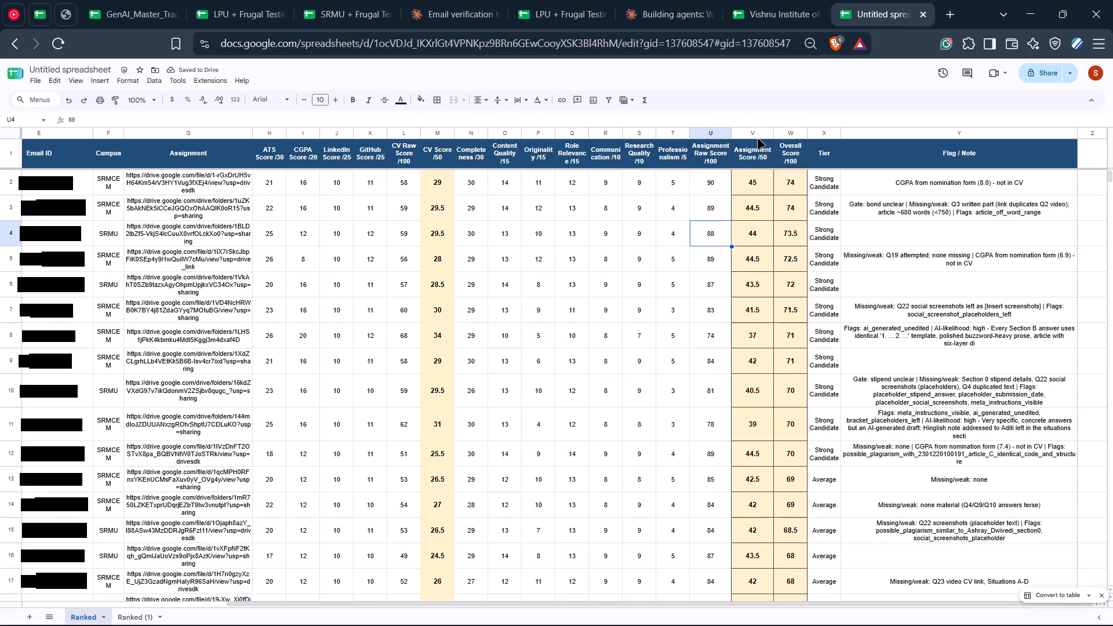
Recolour all borders of the Assignment Score /50 and Overall Score /100 columns to the second-darkest grey.
drag(756, 134, 781, 133)
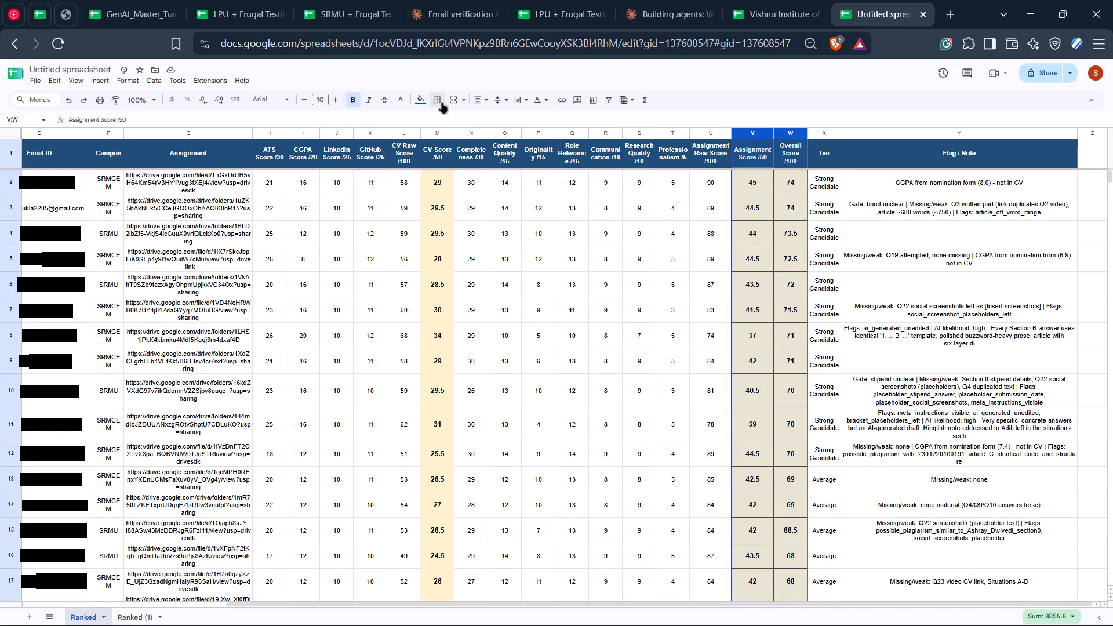
click(442, 103)
click(530, 121)
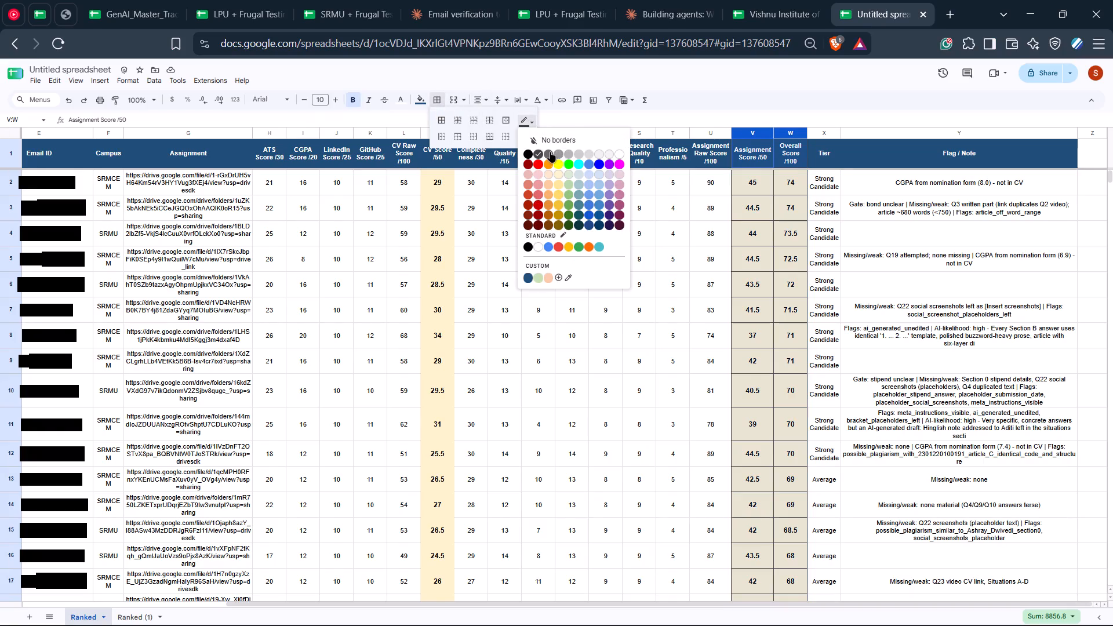
click(551, 152)
click(441, 118)
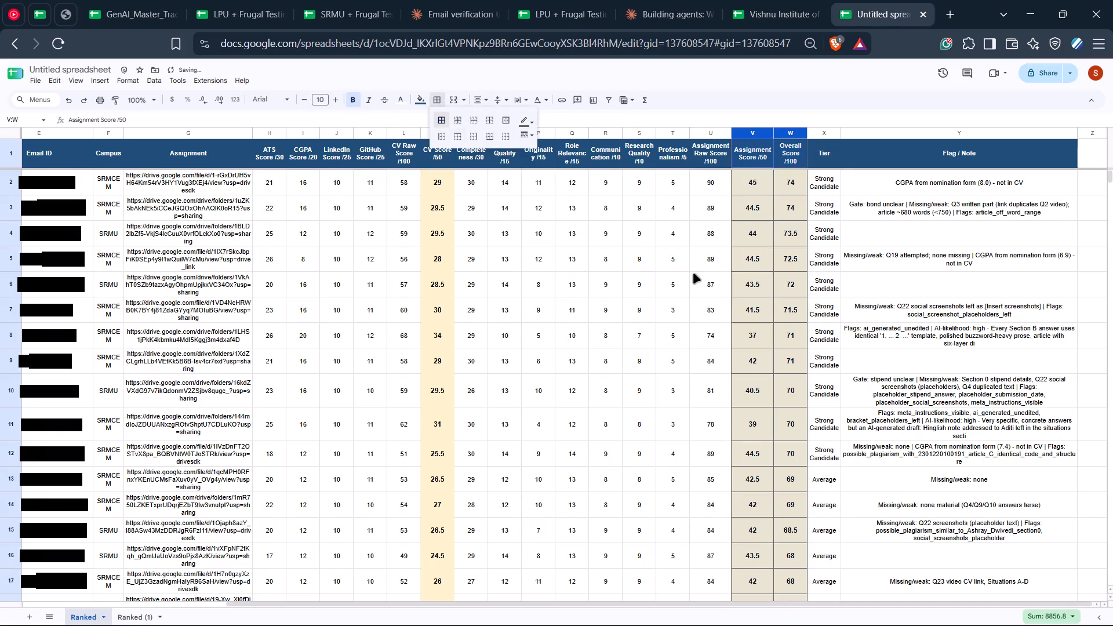
click(693, 274)
click(956, 368)
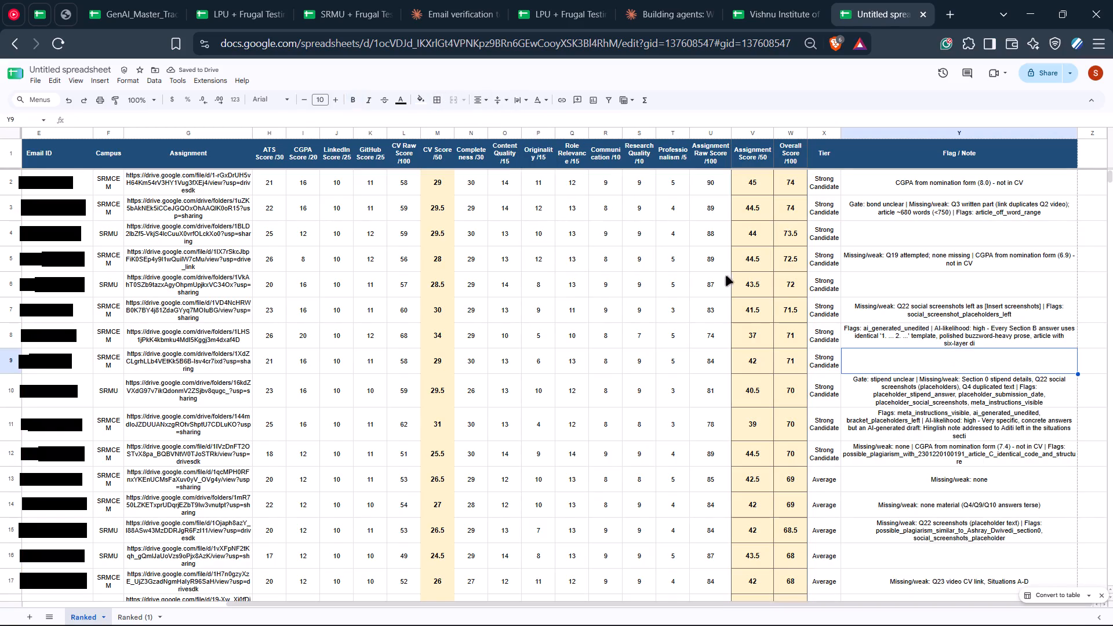
scroll(735, 264, right, 1)
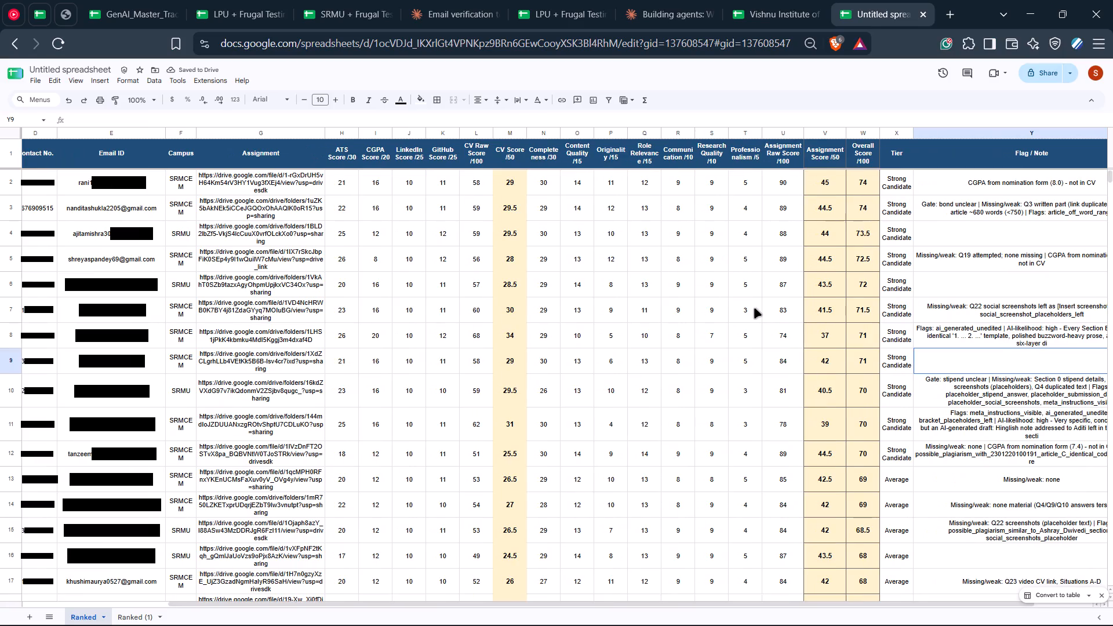